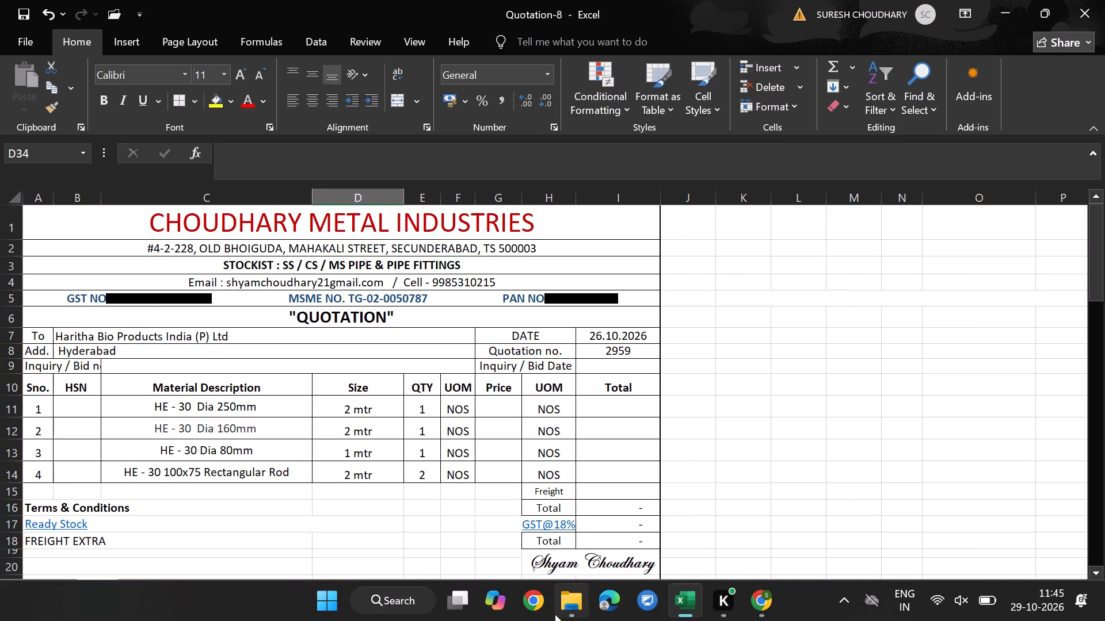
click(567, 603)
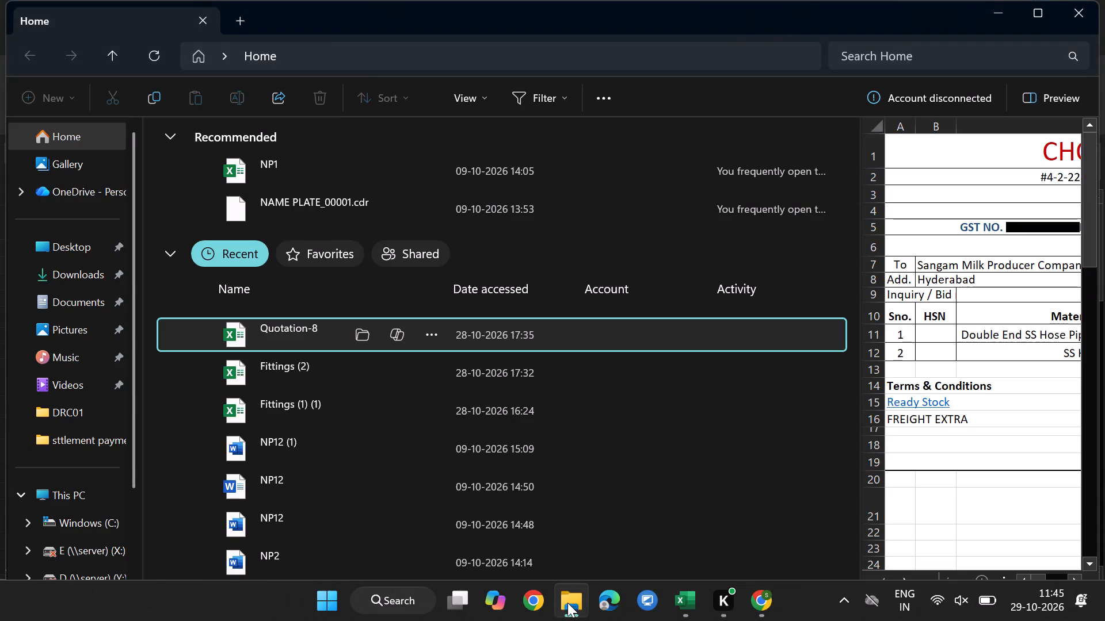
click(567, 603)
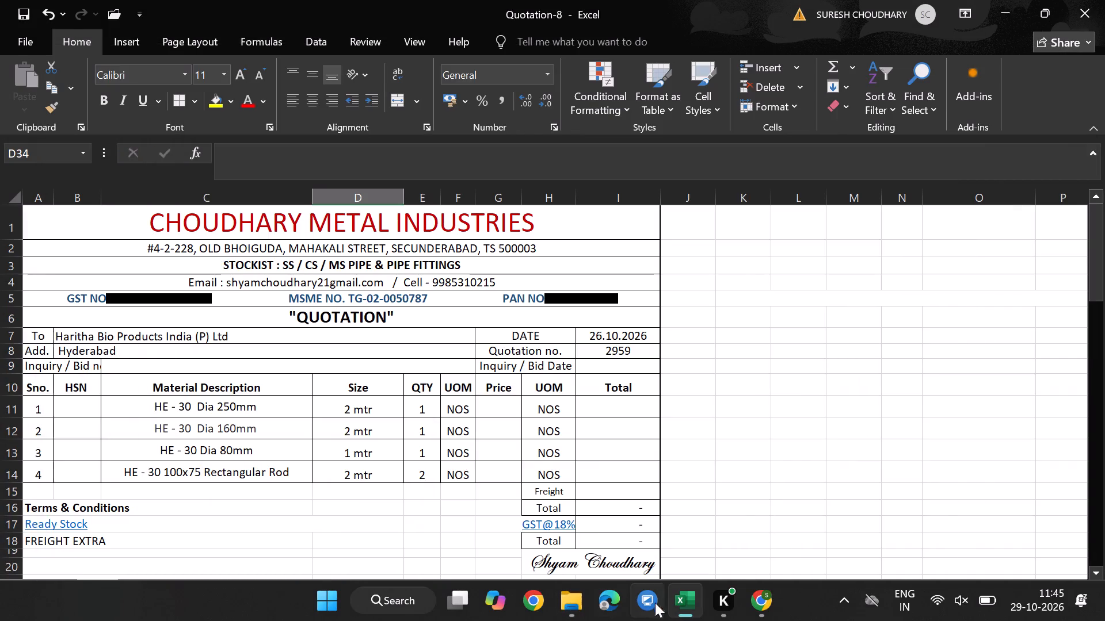
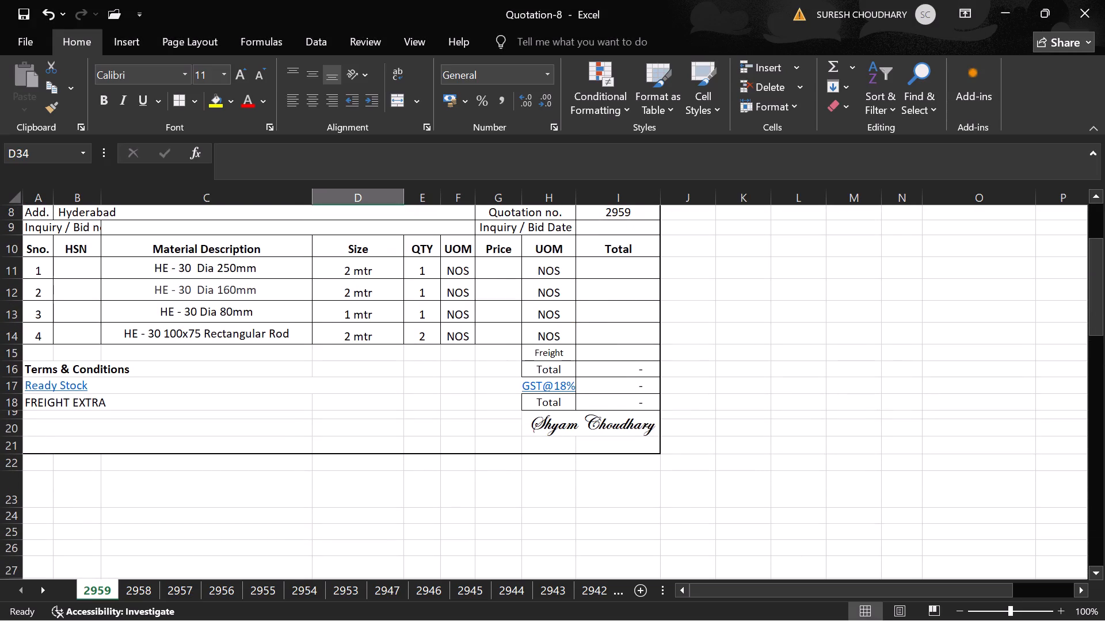
Clear the contents of all four item rows on sheet 2959, from Material Description through the second UOM column (C11:H14).
drag(127, 269, 147, 274)
drag(195, 298, 268, 335)
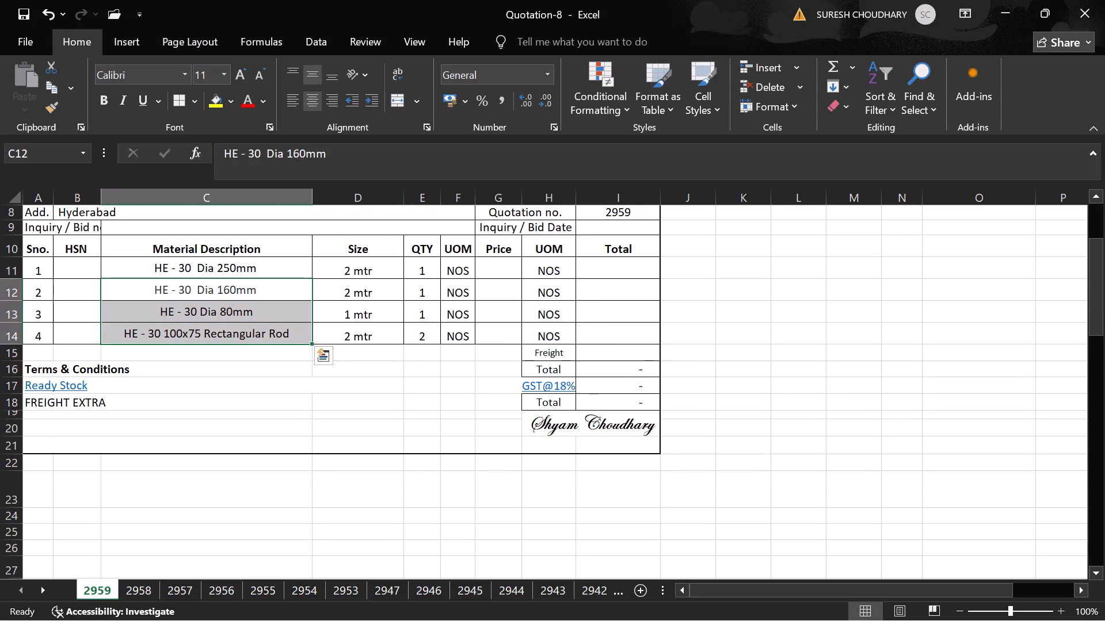
drag(167, 266, 172, 269)
drag(268, 310, 355, 329)
click(356, 329)
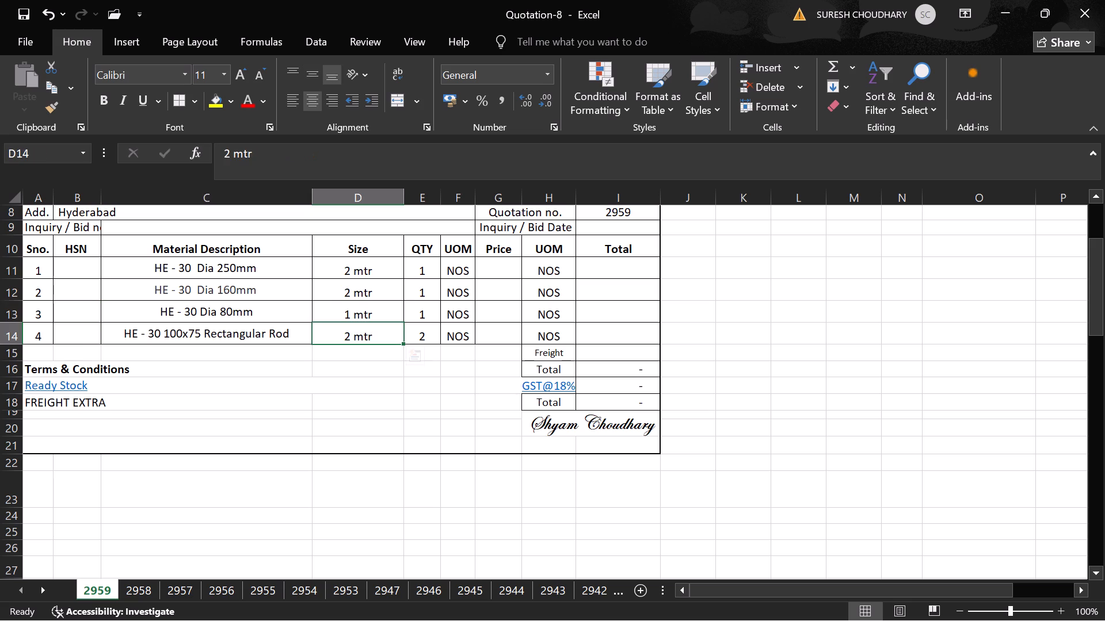
click(219, 263)
drag(228, 272, 467, 332)
drag(478, 334, 551, 335)
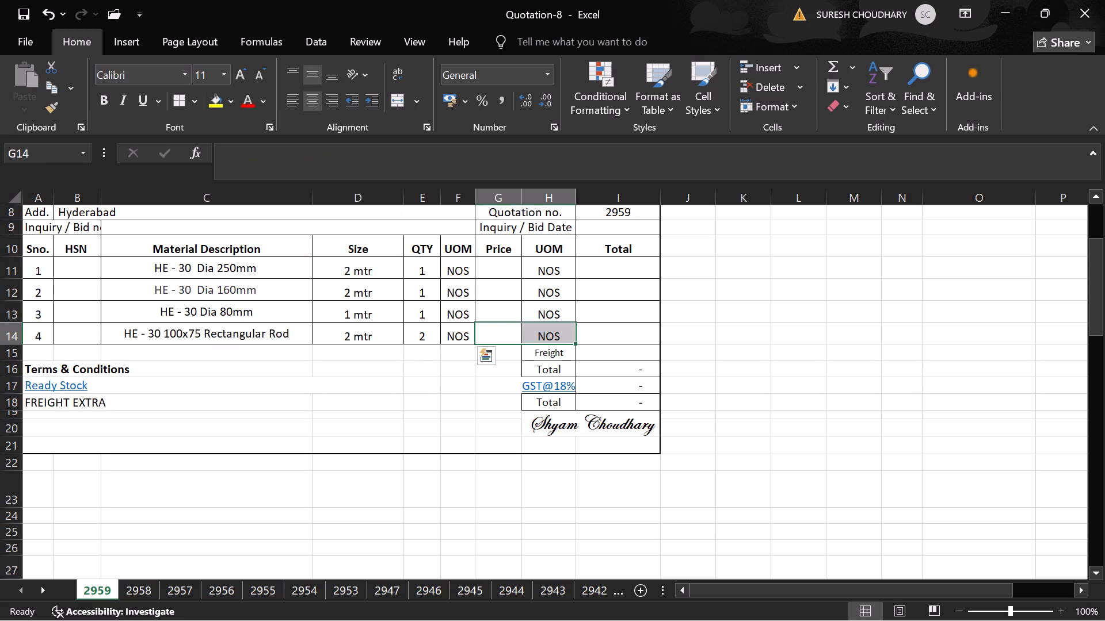
drag(551, 335, 554, 335)
drag(214, 263, 430, 329)
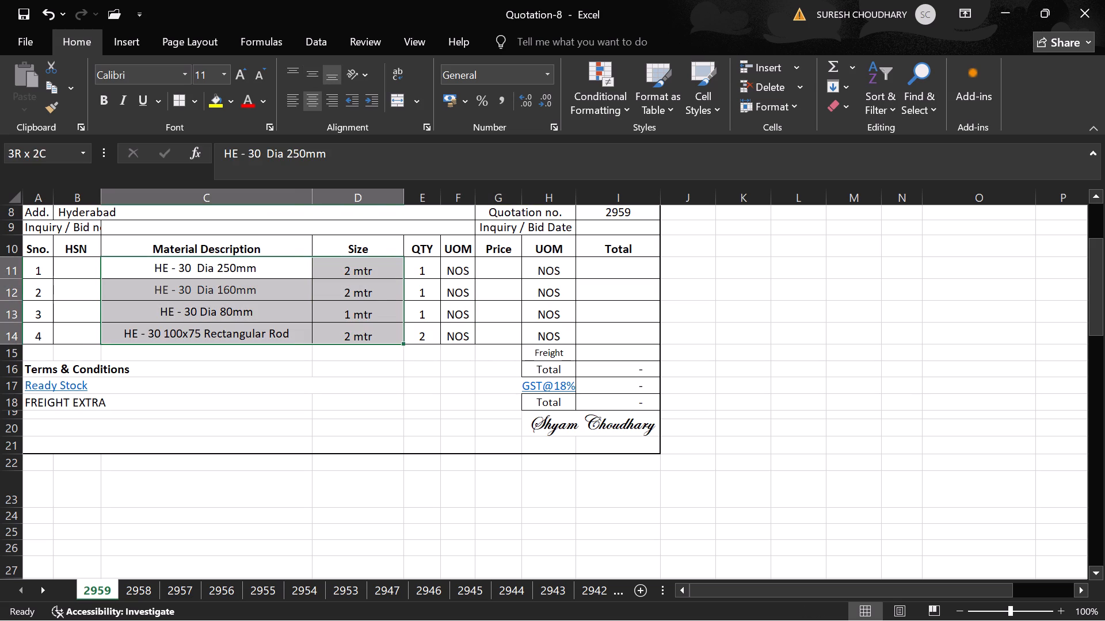
drag(430, 329, 527, 343)
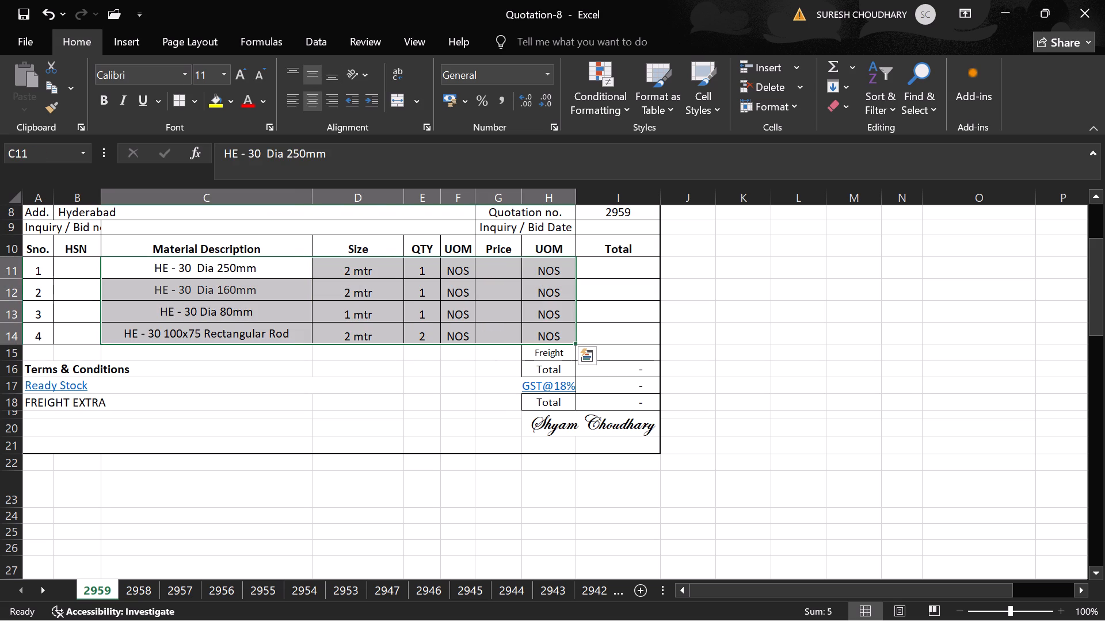
key(Delete)
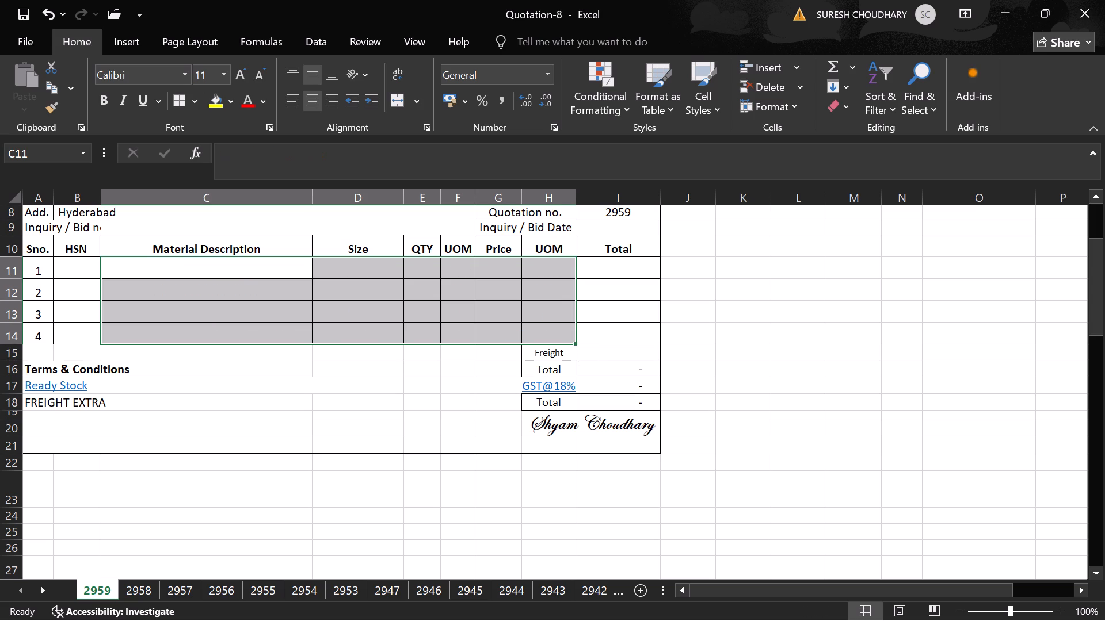
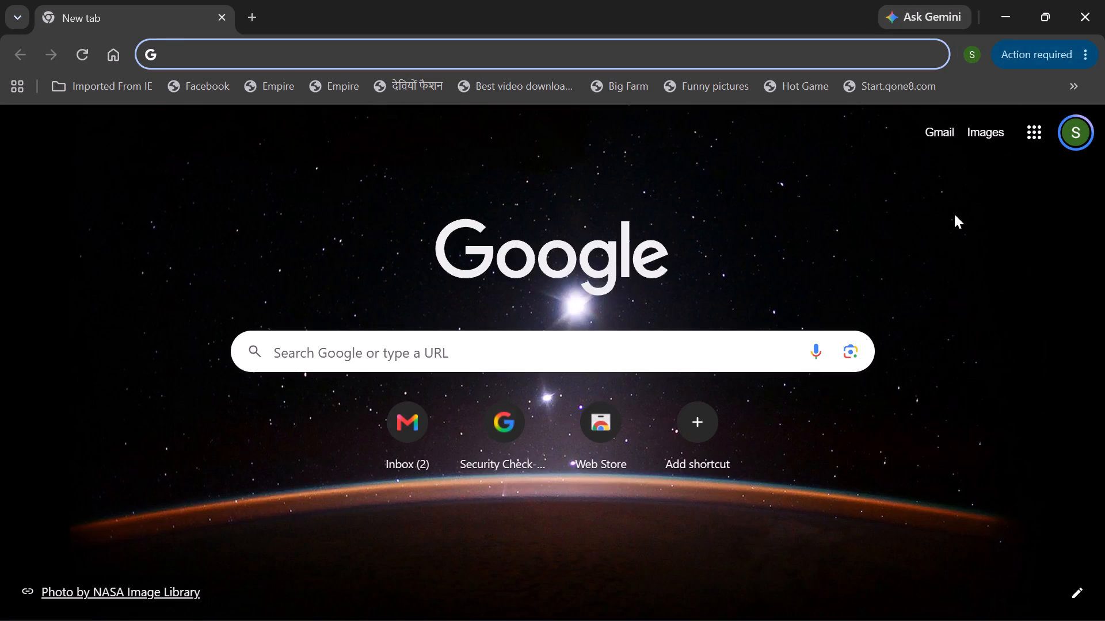
In Google Chrome, open a new window under the browser profile with the initial K.
click(965, 53)
click(806, 498)
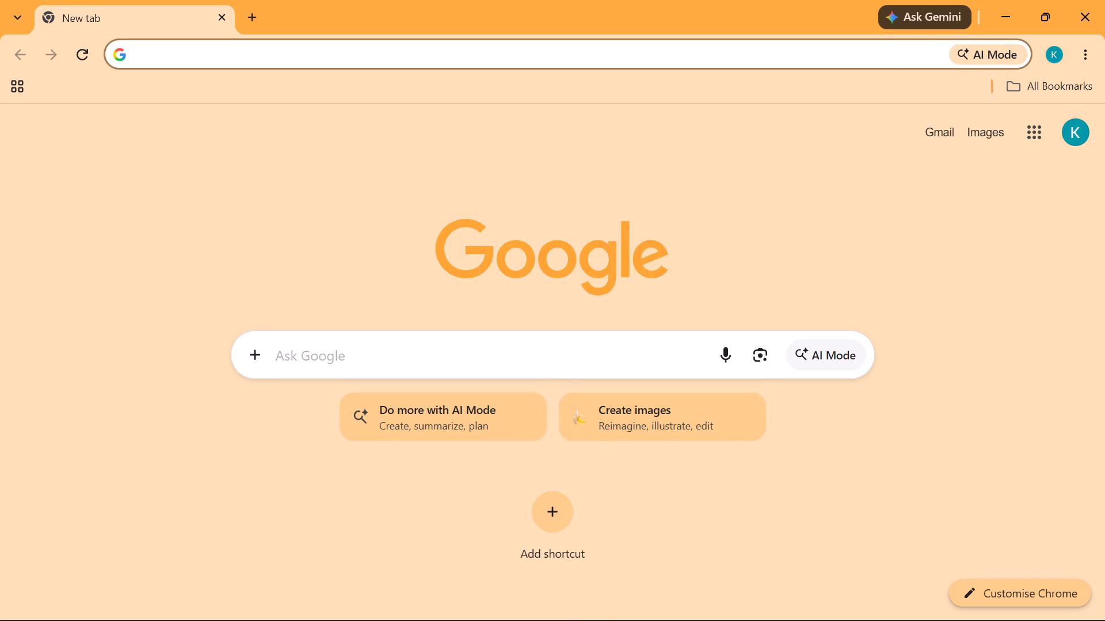
Open an incognito window and search Google for "piggio truck price".
key(ctrl+shift+n)
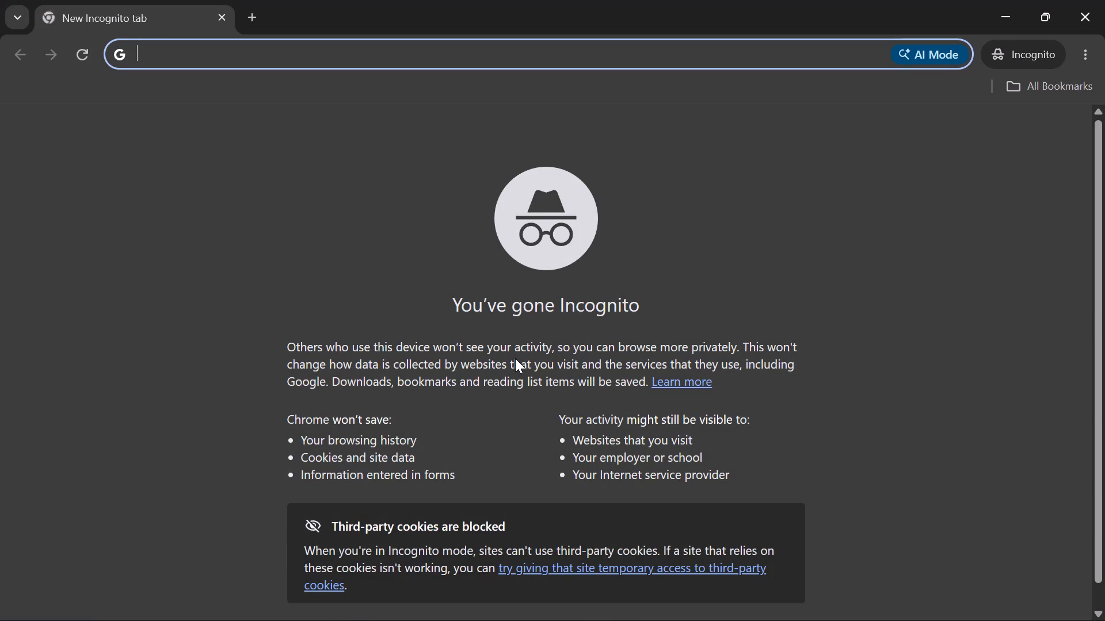
key(p)
text(iggio truck price)
key(Return)
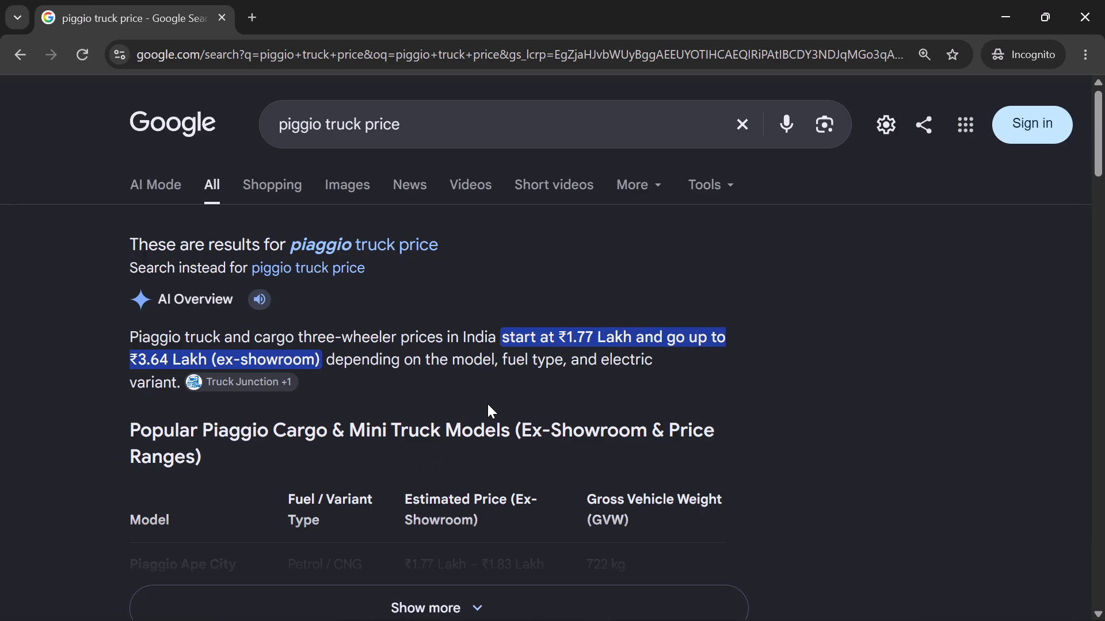
Expand the AI Overview and examine the price table of Piaggio cargo and mini truck models.
scroll(472, 401, down, 1)
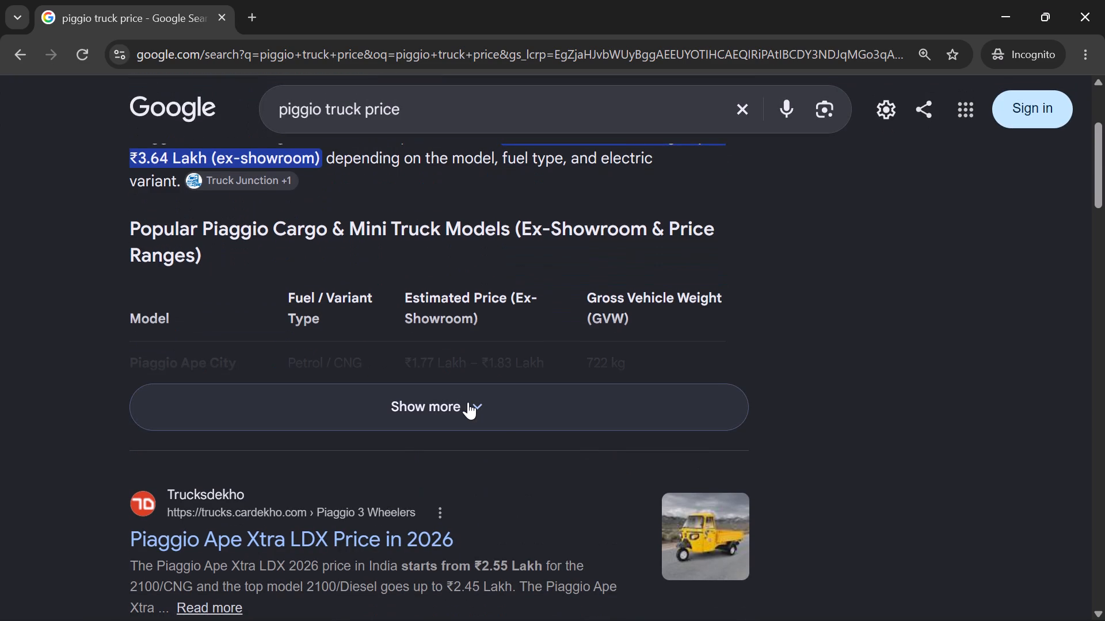
click(466, 402)
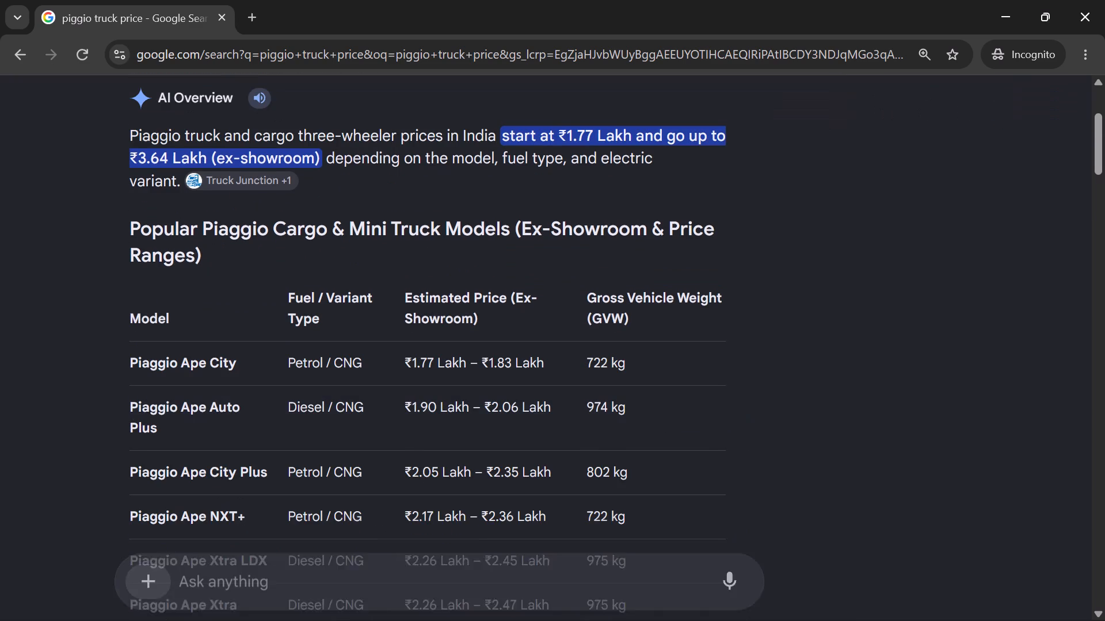
scroll(464, 399, down, 1)
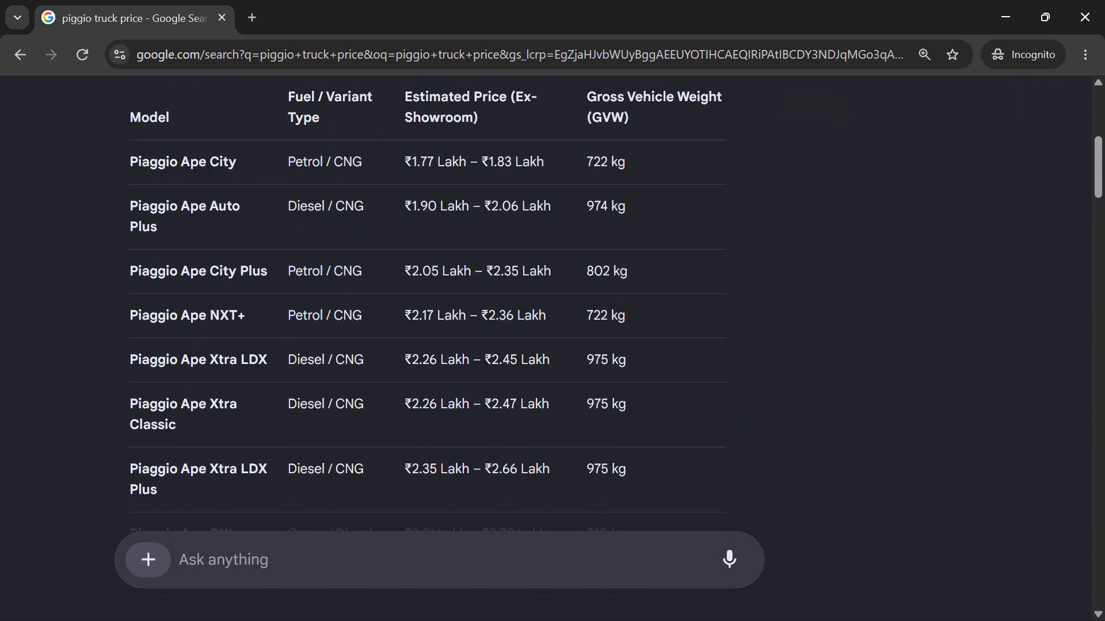
scroll(464, 399, up, 4)
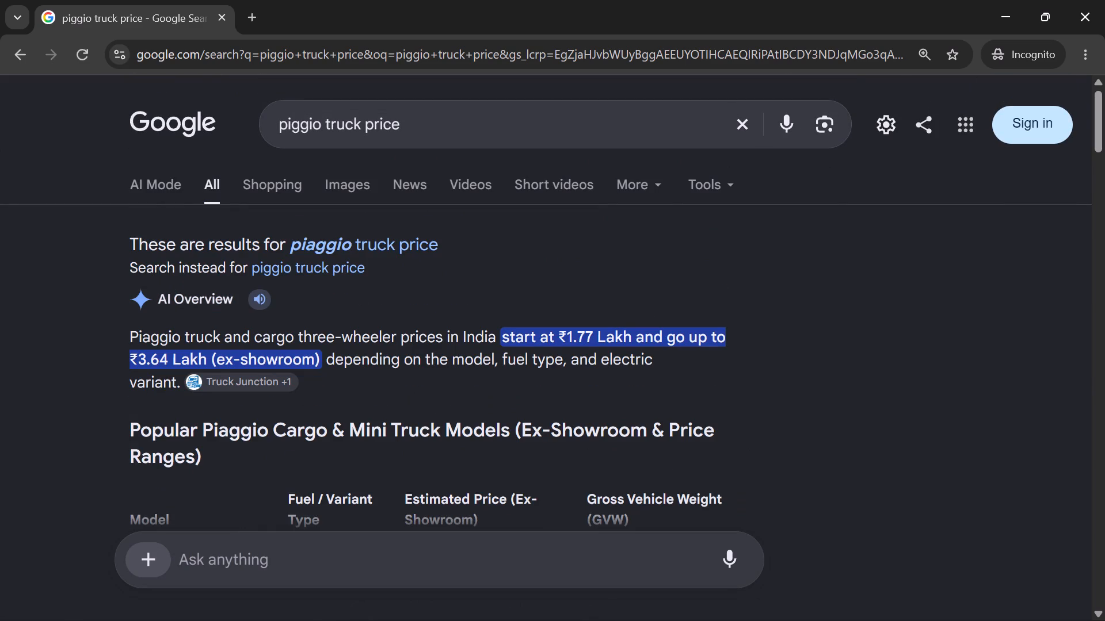
click(444, 126)
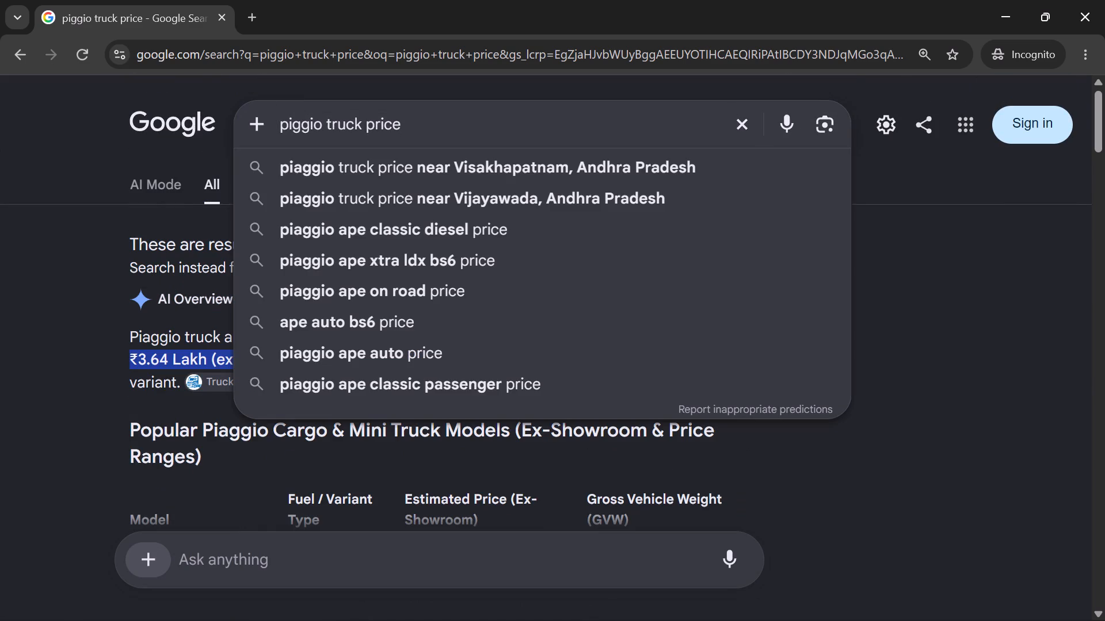
click(109, 276)
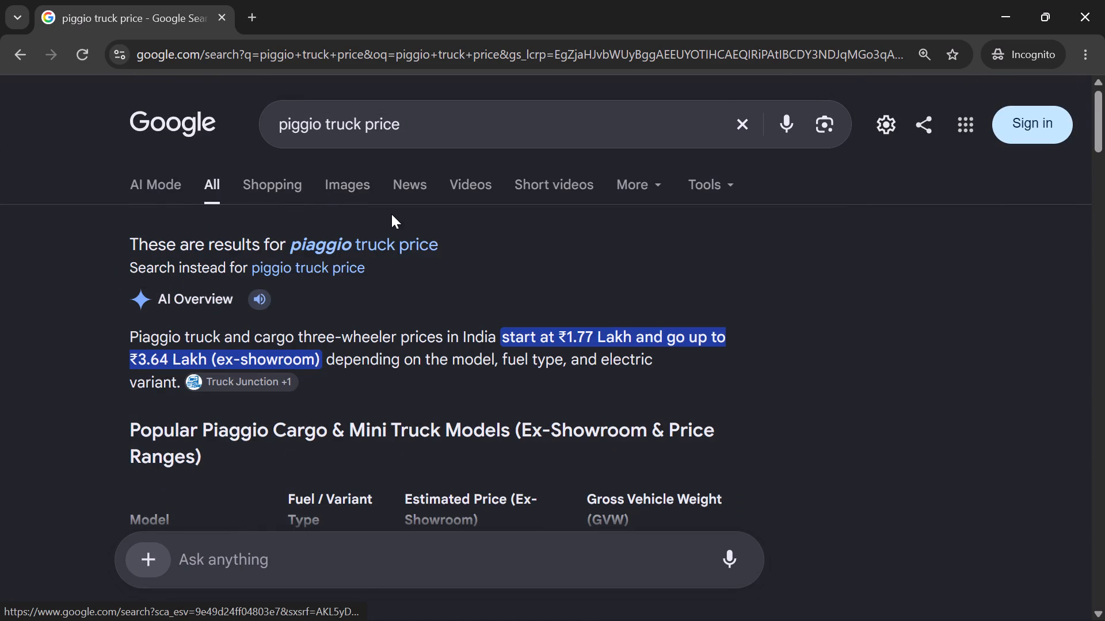
Browse the image results for the Piaggio truck price search and compare the truck models shown.
double_click(346, 190)
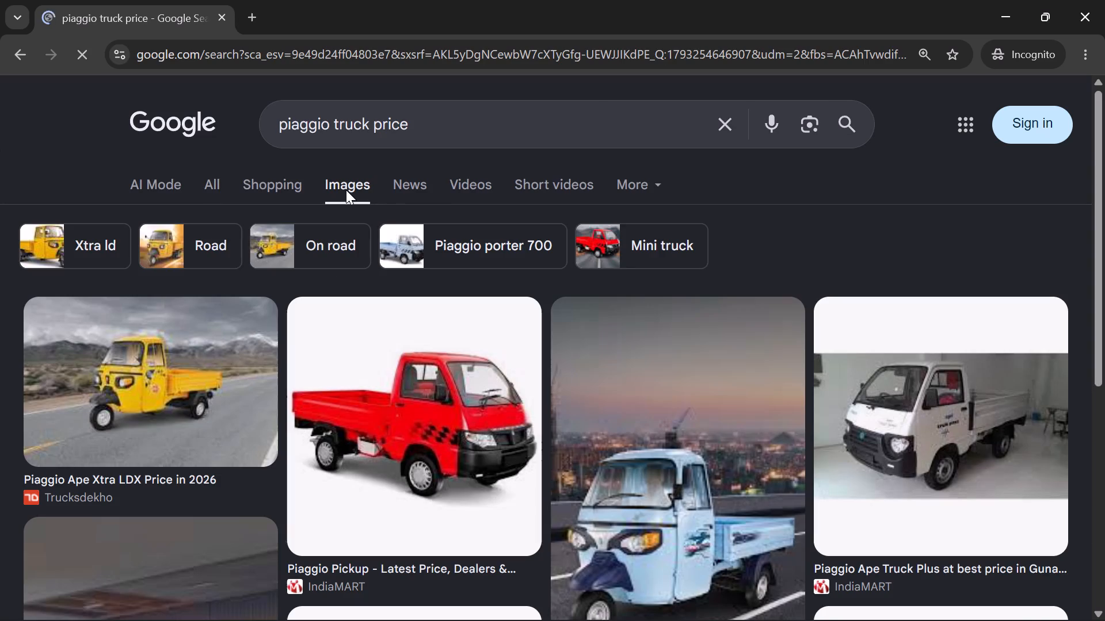
scroll(356, 401, down, 2)
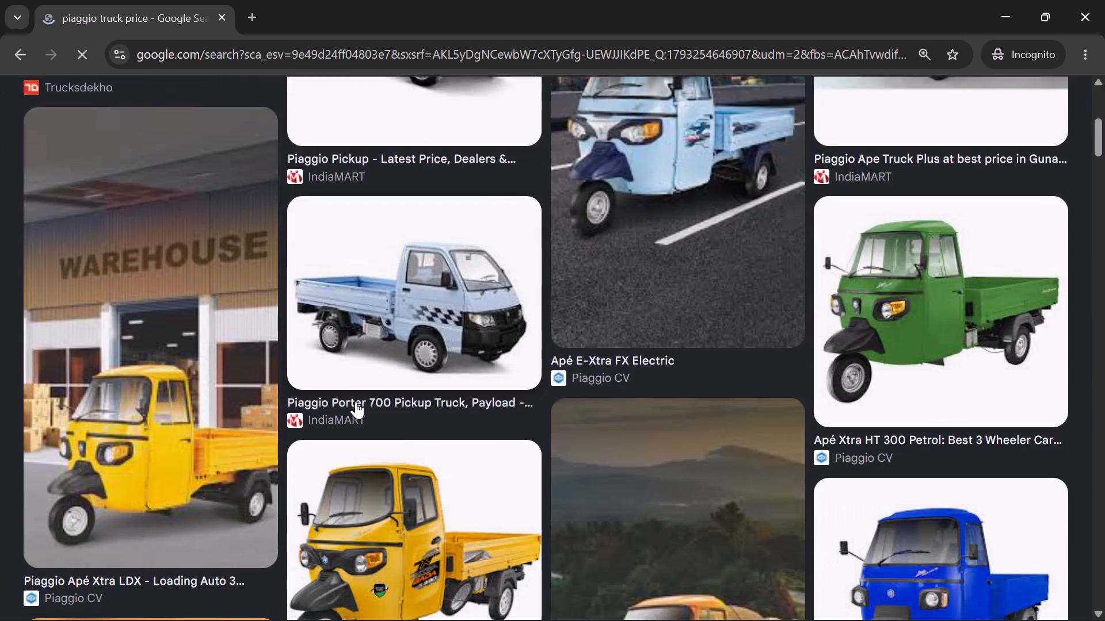
scroll(356, 401, down, 3)
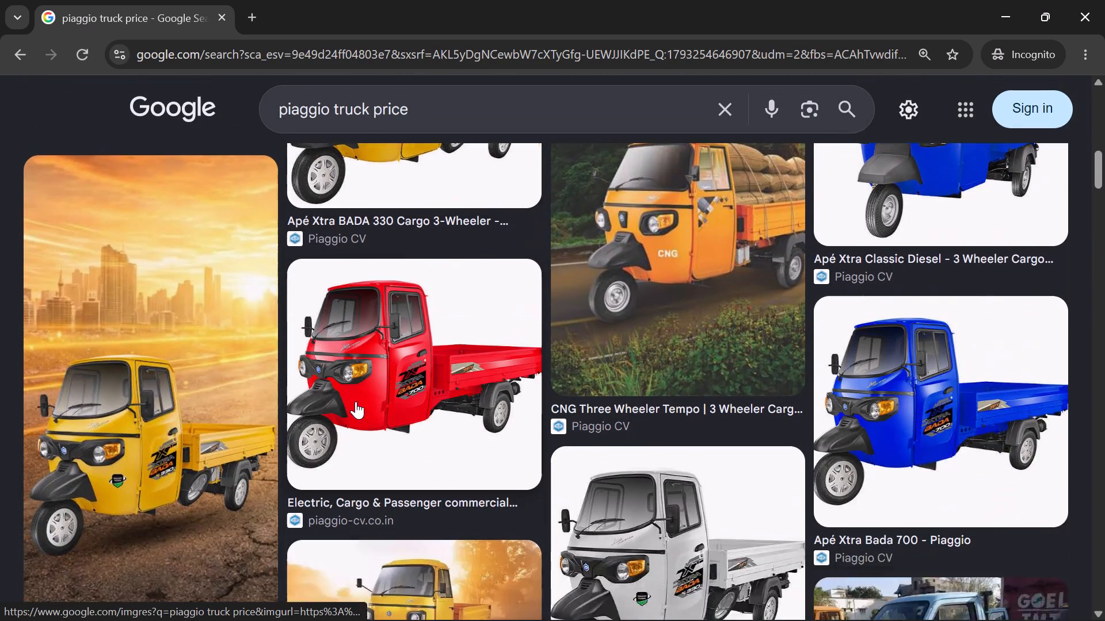
scroll(356, 401, down, 2)
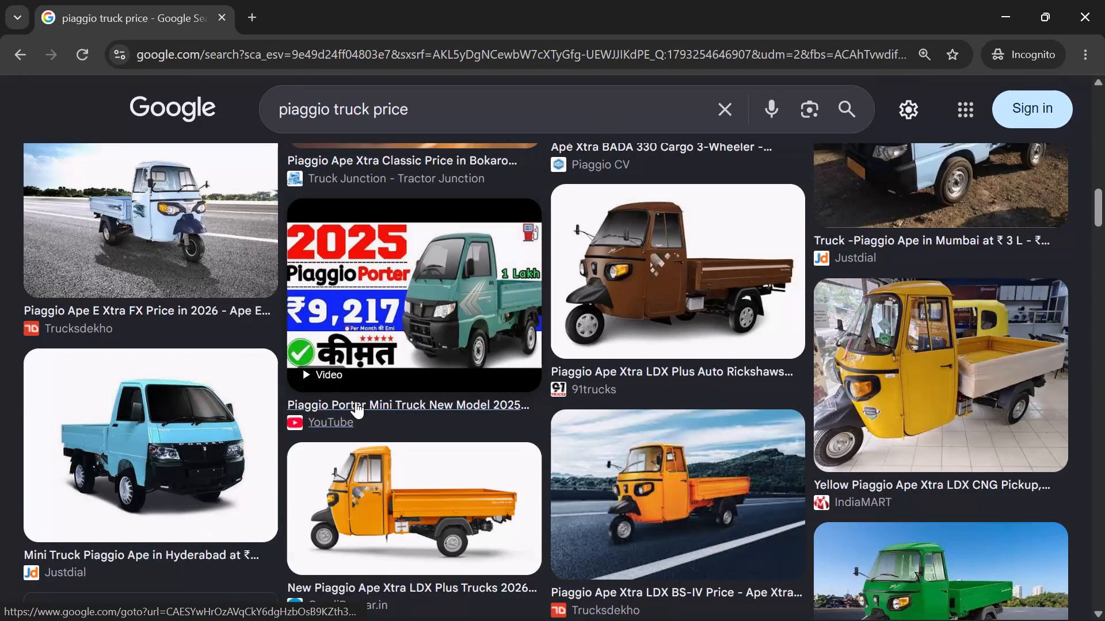
scroll(356, 401, down, 5)
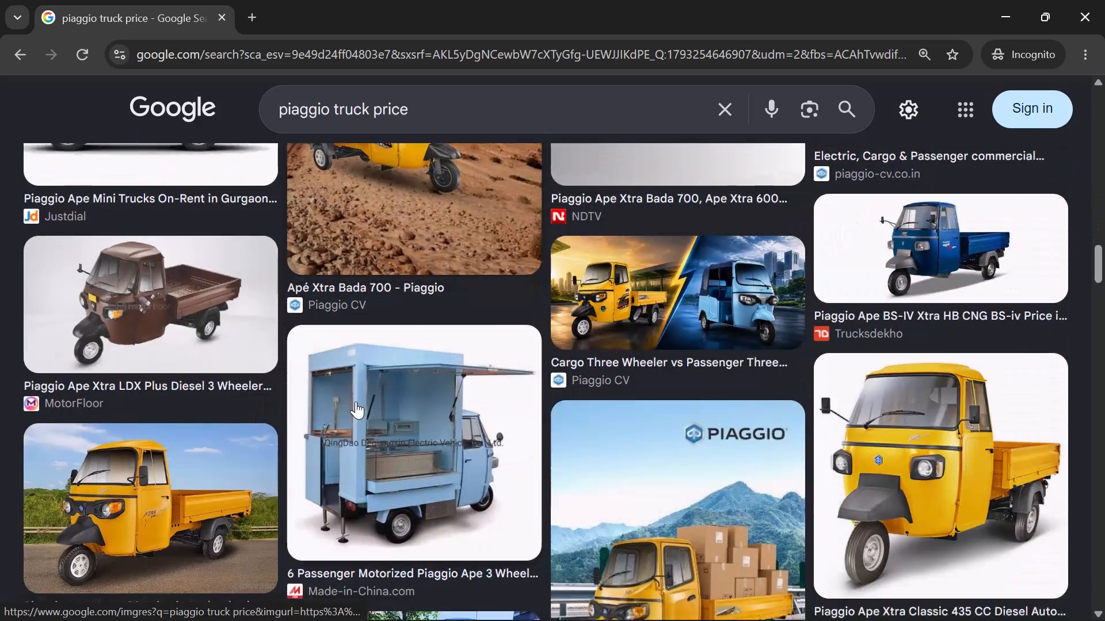
scroll(356, 401, down, 2)
scroll(356, 401, up, 3)
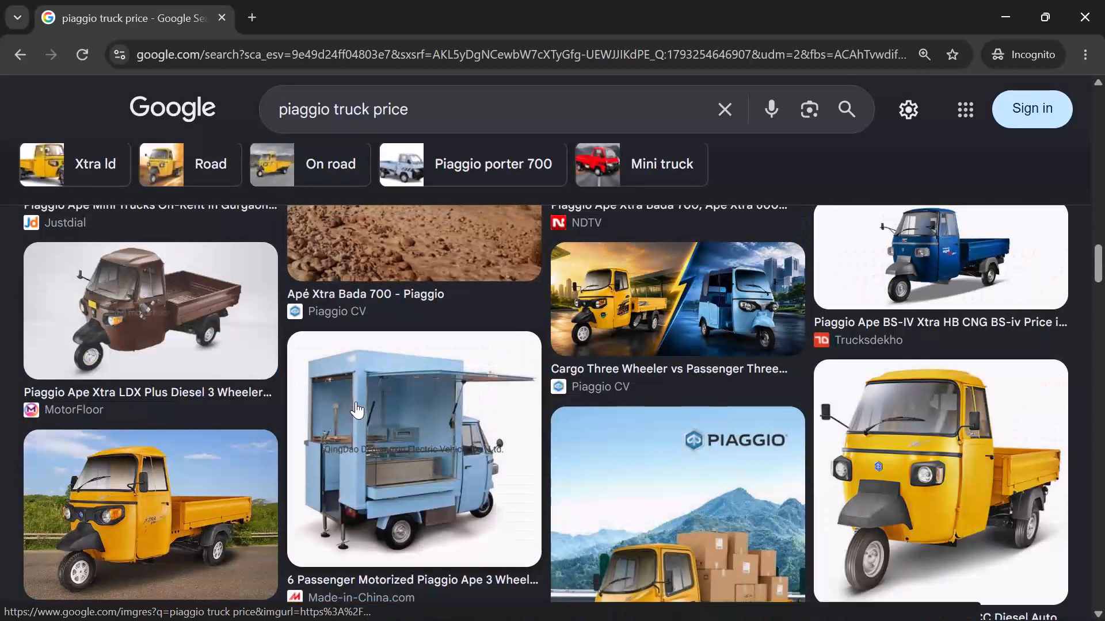
scroll(356, 401, down, 2)
scroll(356, 401, up, 2)
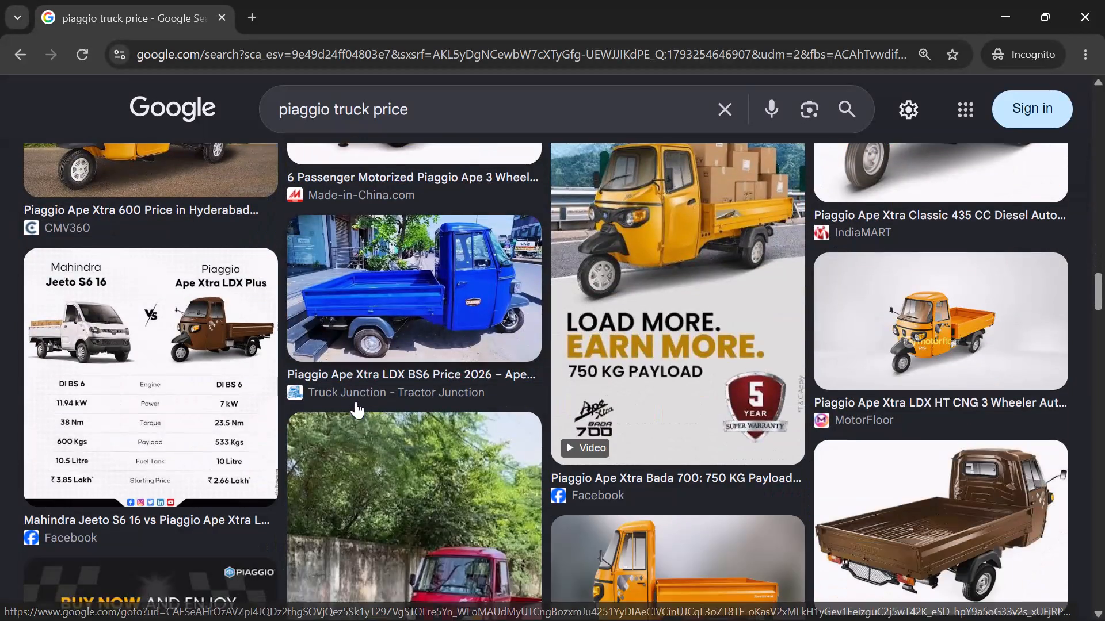
scroll(356, 401, up, 20)
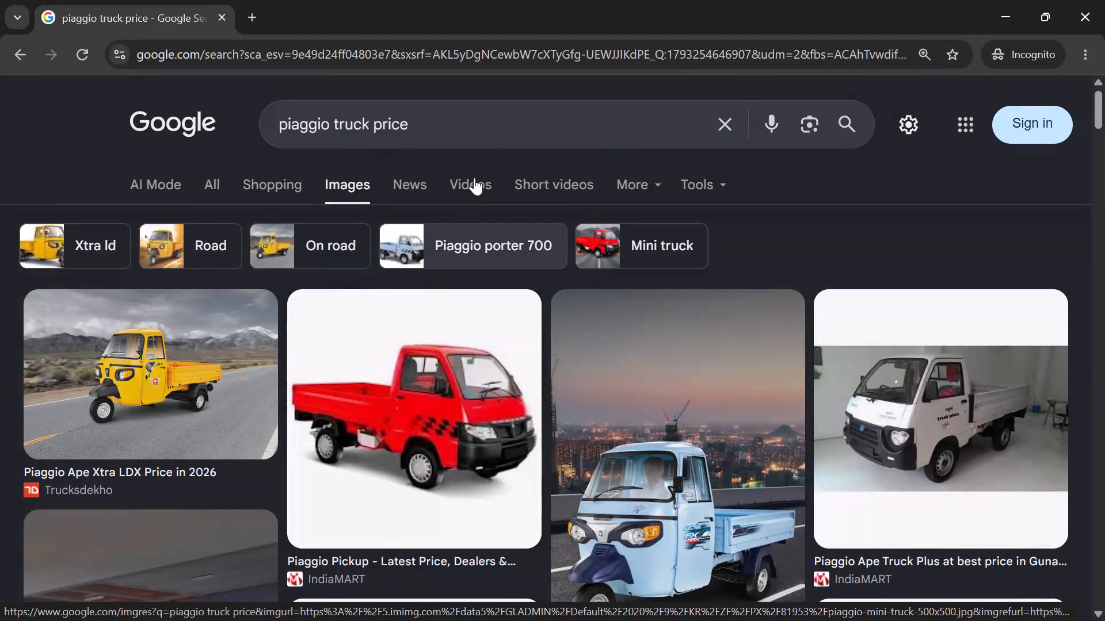
Replace the image search query with the suggestion "tata bolero truck price" and run it.
click(723, 114)
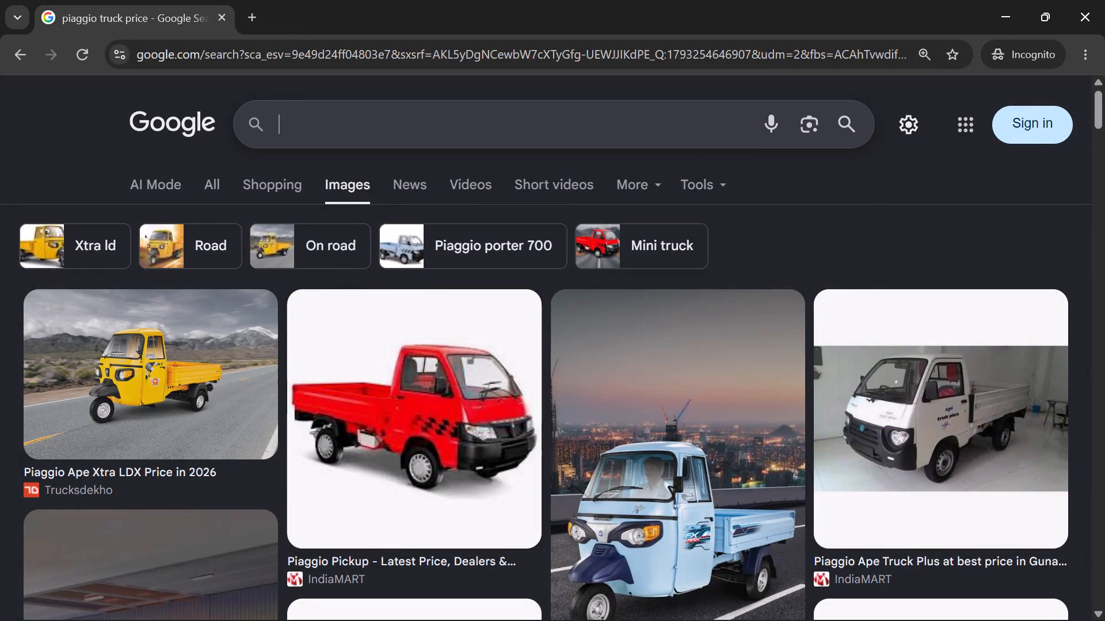
text(tata)
key(space)
text(bolero)
key(space)
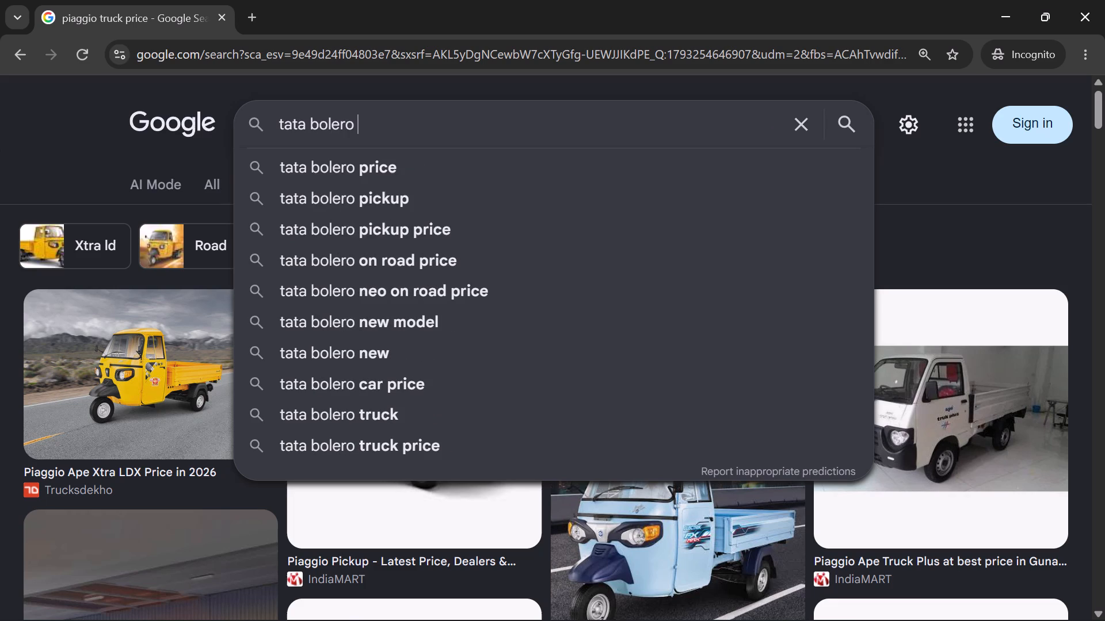
text(tru)
key(Down)
key(Down)
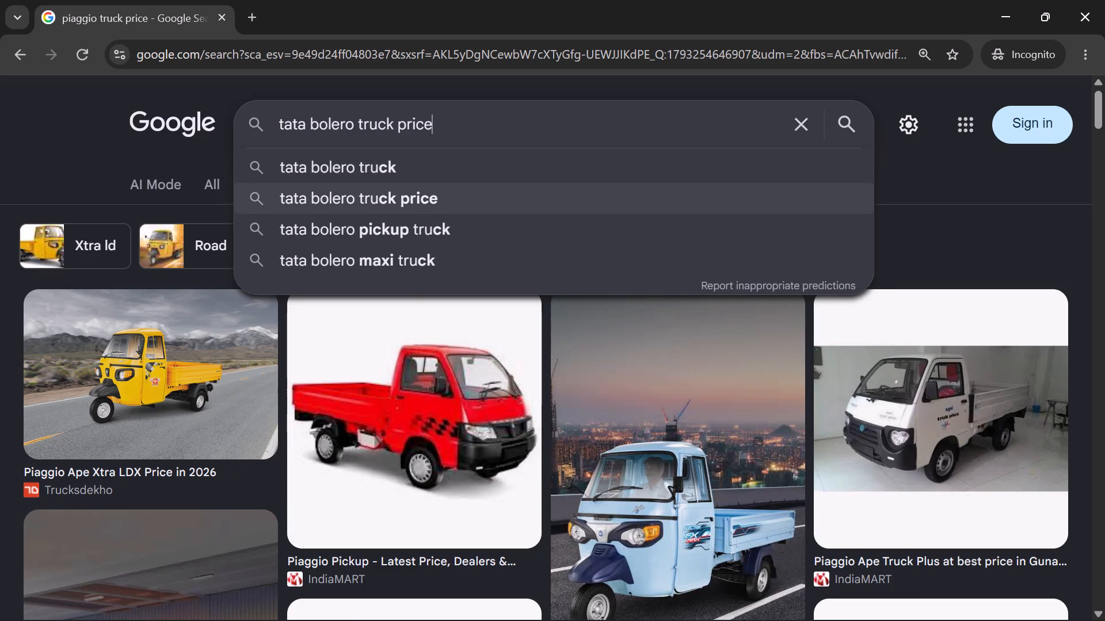
key(Return)
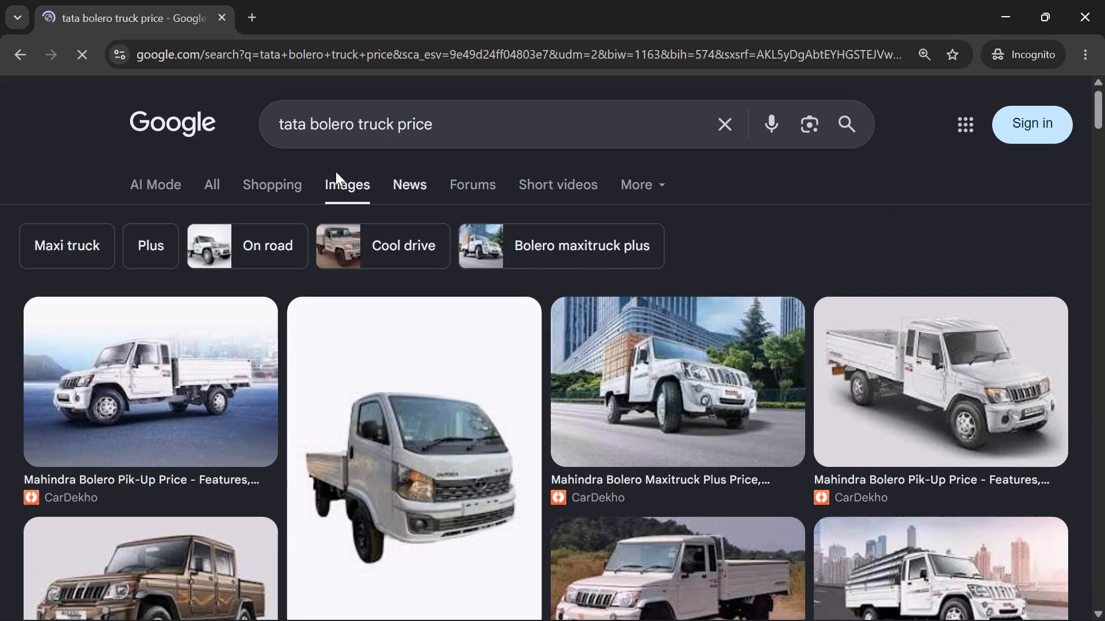
Show all results for the Tata Bolero search, expand the AI Overview and examine the pickup truck price ranges.
click(207, 183)
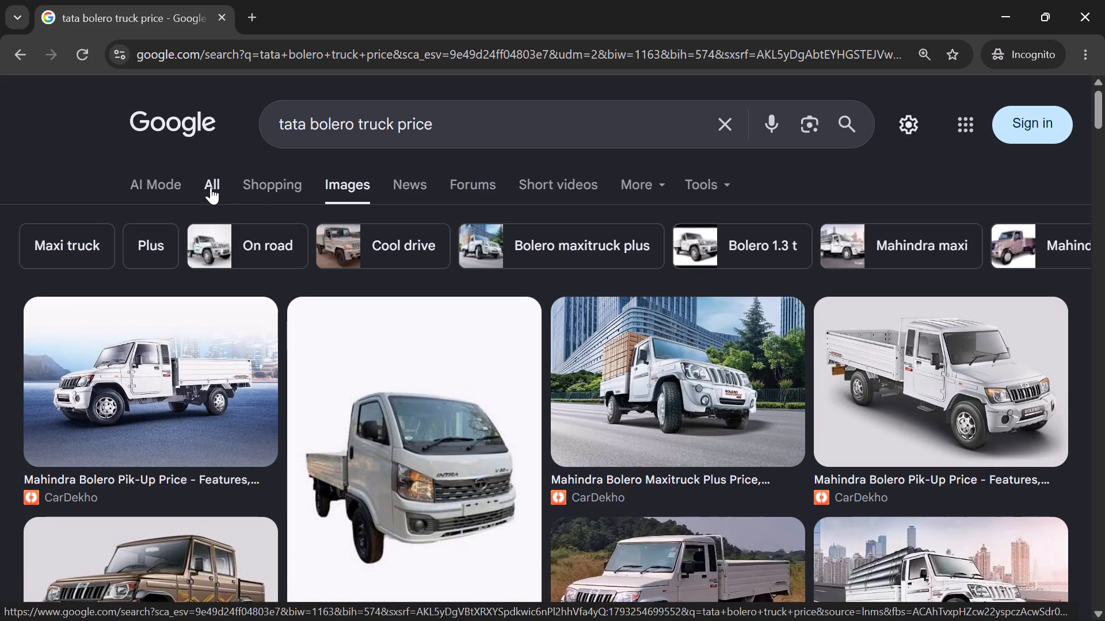
click(212, 185)
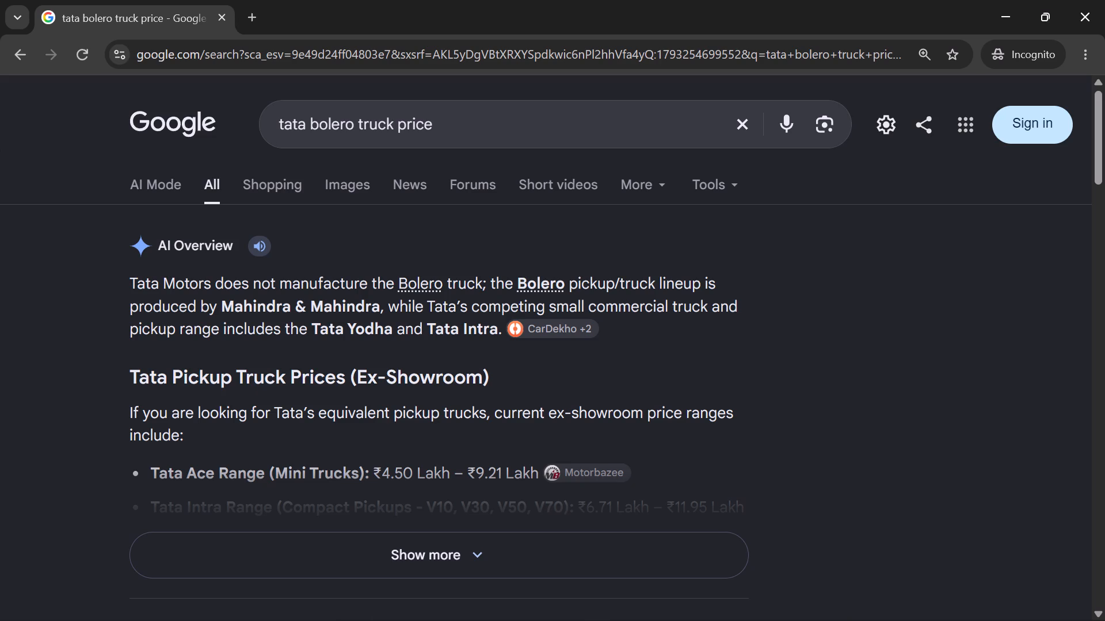
click(299, 549)
scroll(311, 400, down, 1)
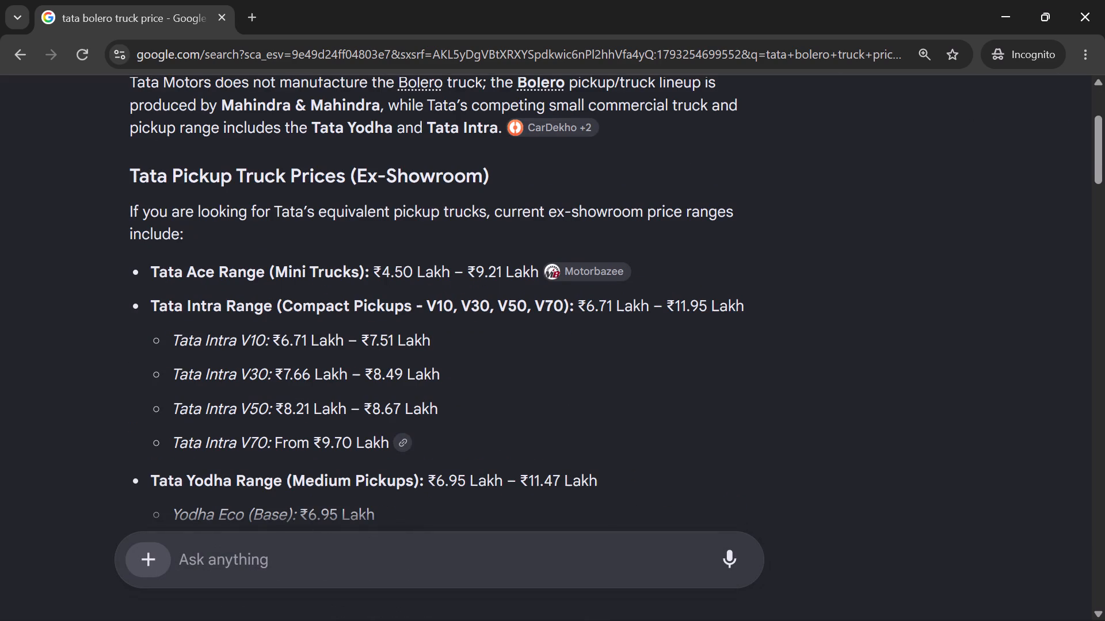
scroll(296, 295, down, 1)
scroll(296, 295, up, 2)
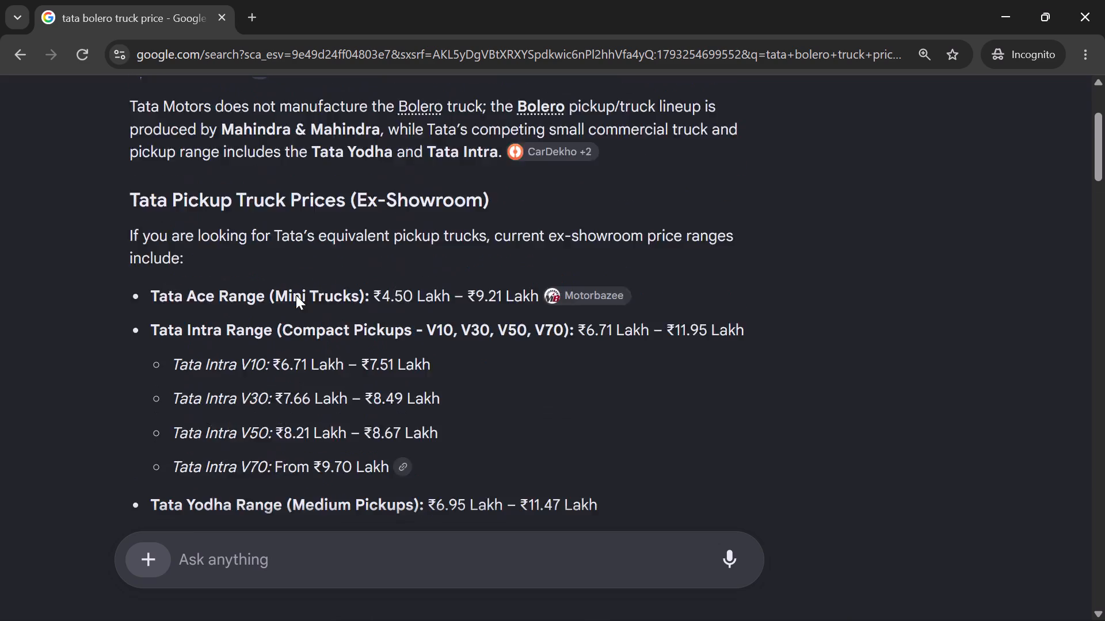
scroll(296, 295, up, 1)
Browse the image results for "tata bolero truck price" to examine the pickup models shown.
click(357, 178)
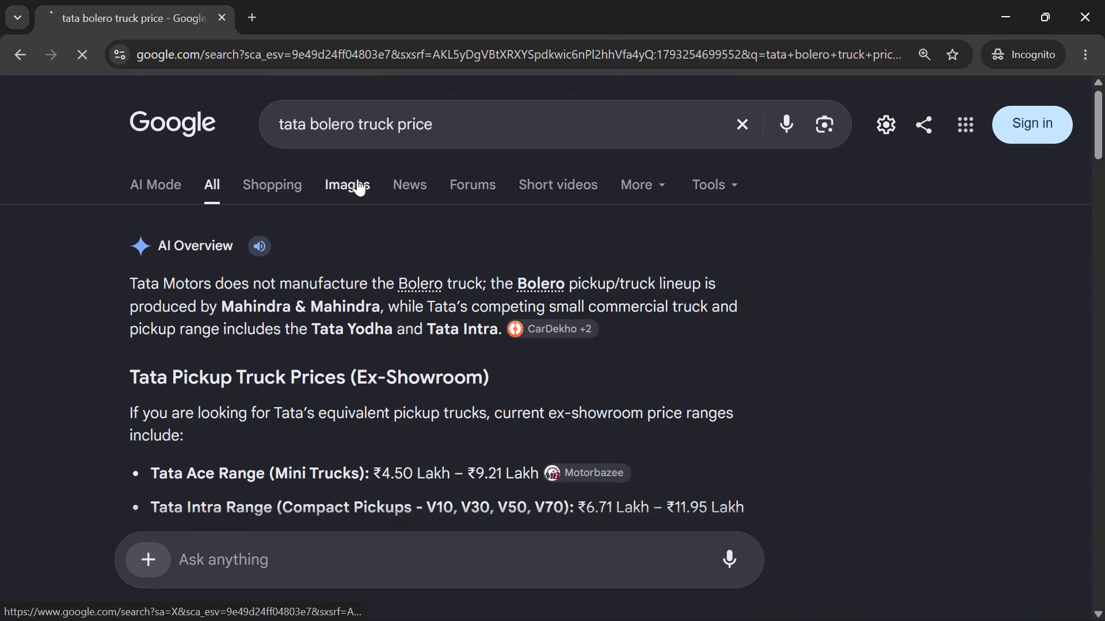
scroll(380, 360, down, 1)
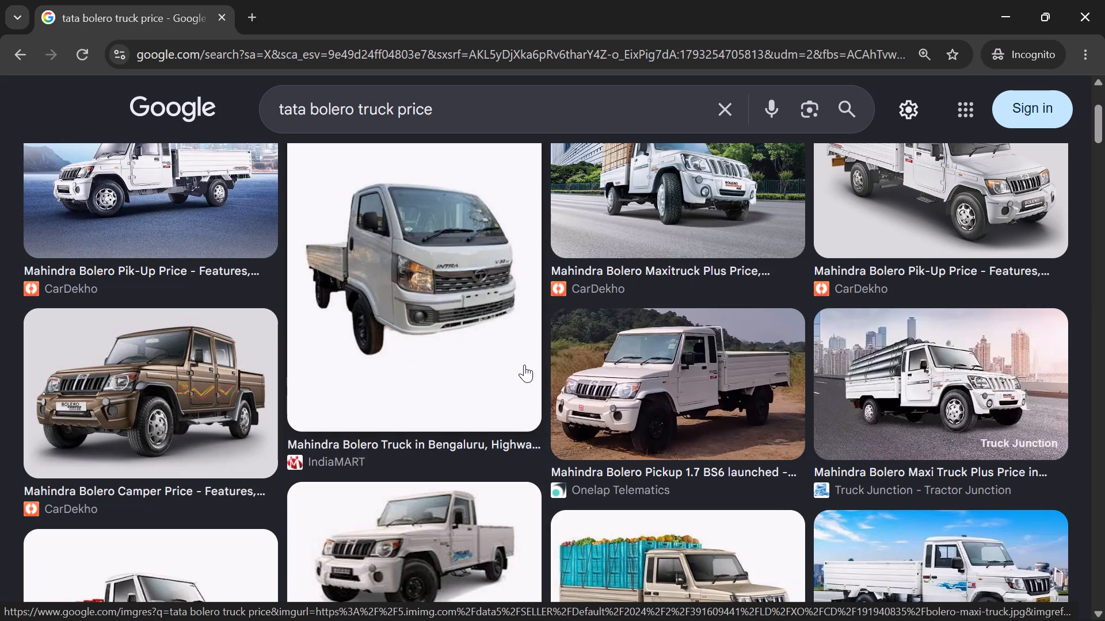
scroll(559, 362, down, 2)
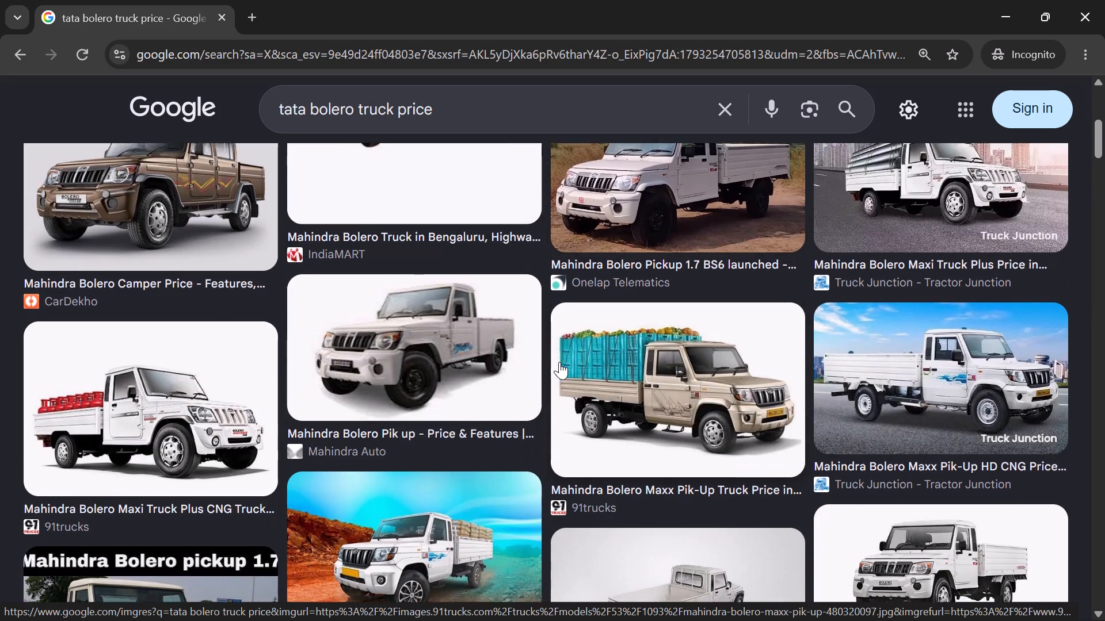
scroll(559, 362, down, 1)
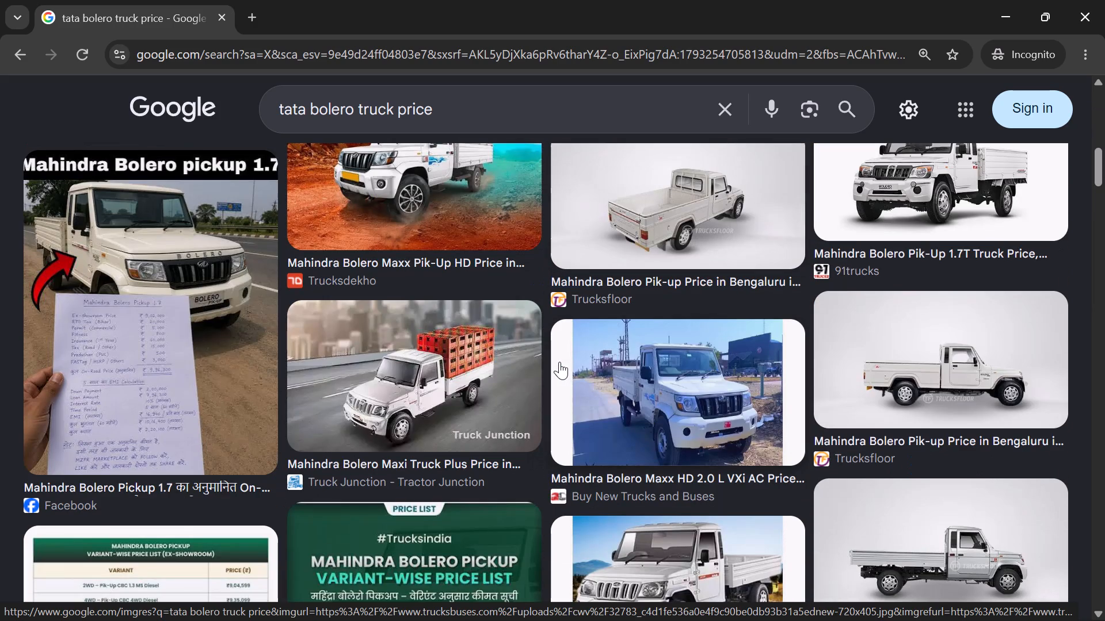
scroll(559, 362, up, 5)
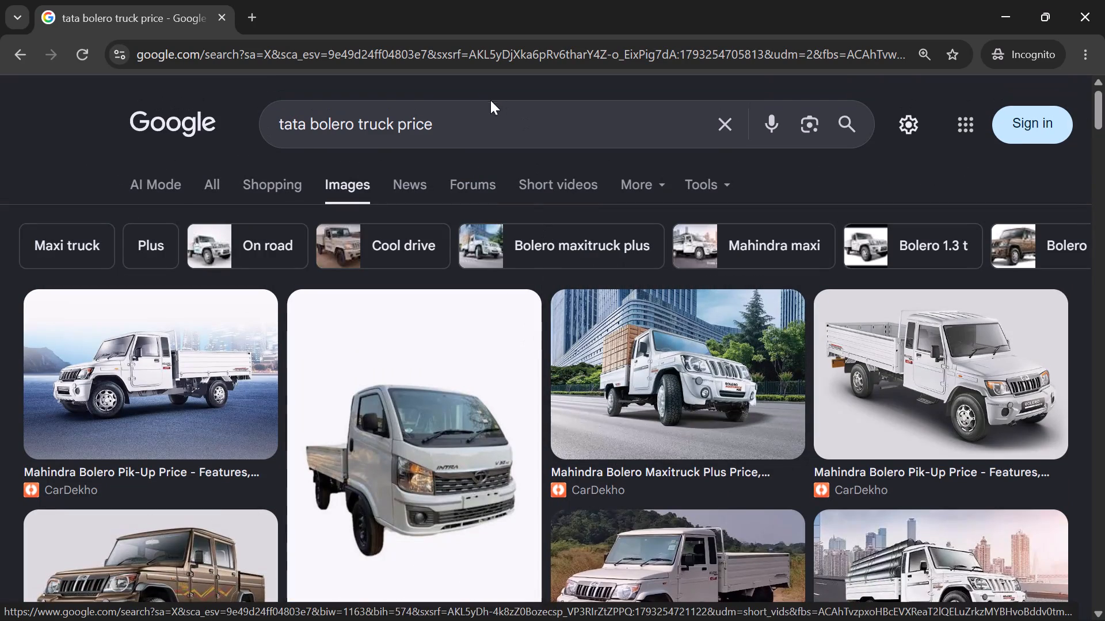
Search Google for "mahindra bolero pickup truck" in a new incognito tab.
click(257, 13)
text(mahjindra)
key(space)
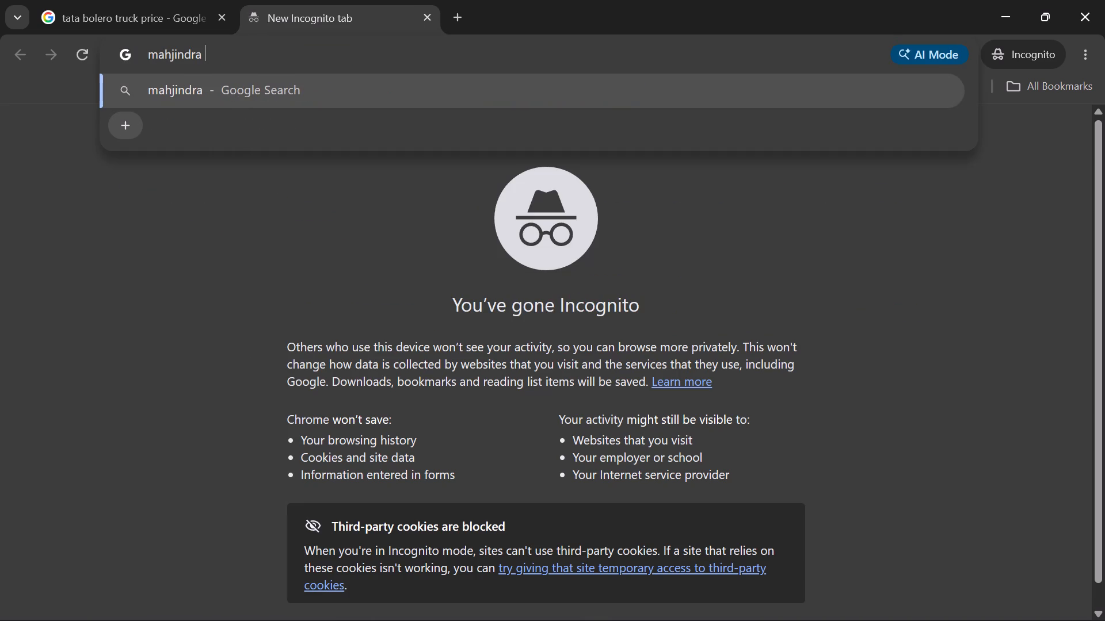
key(BackSpace)
key(BackSpace)
key(BackSpace)
key(BackSpace)
key(BackSpace)
key(BackSpace)
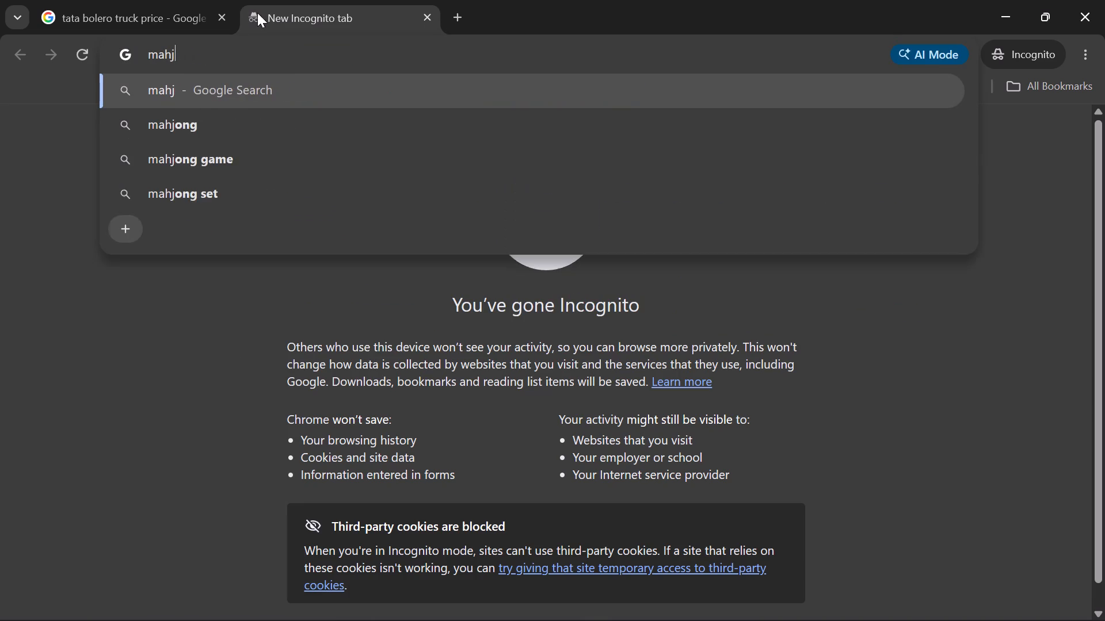
key(BackSpace)
text(indra bolero)
key(space)
text(pickup truck)
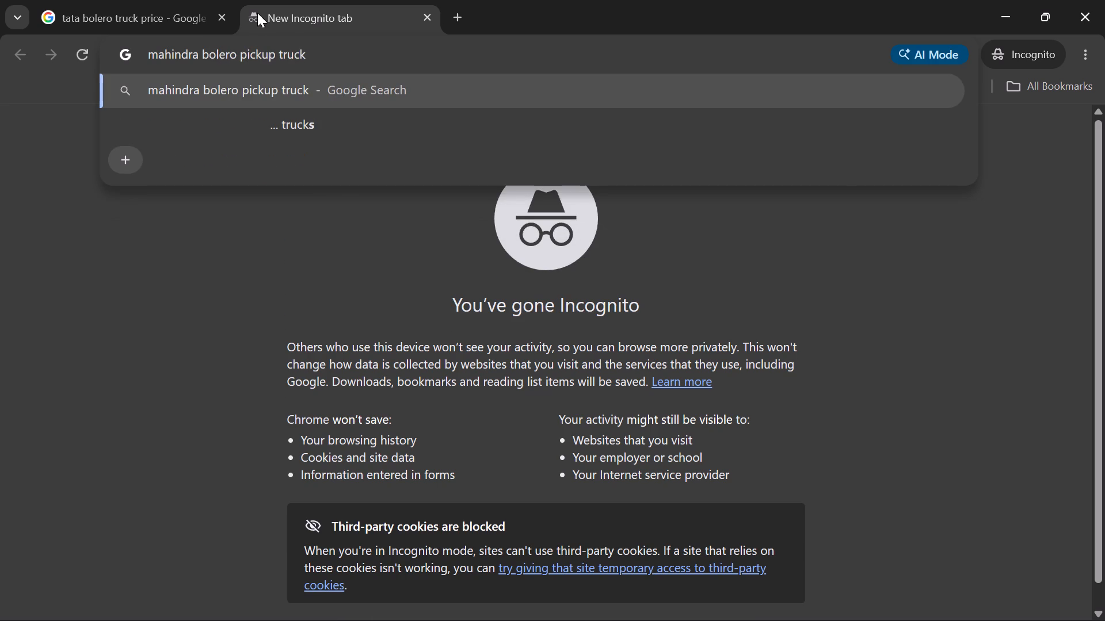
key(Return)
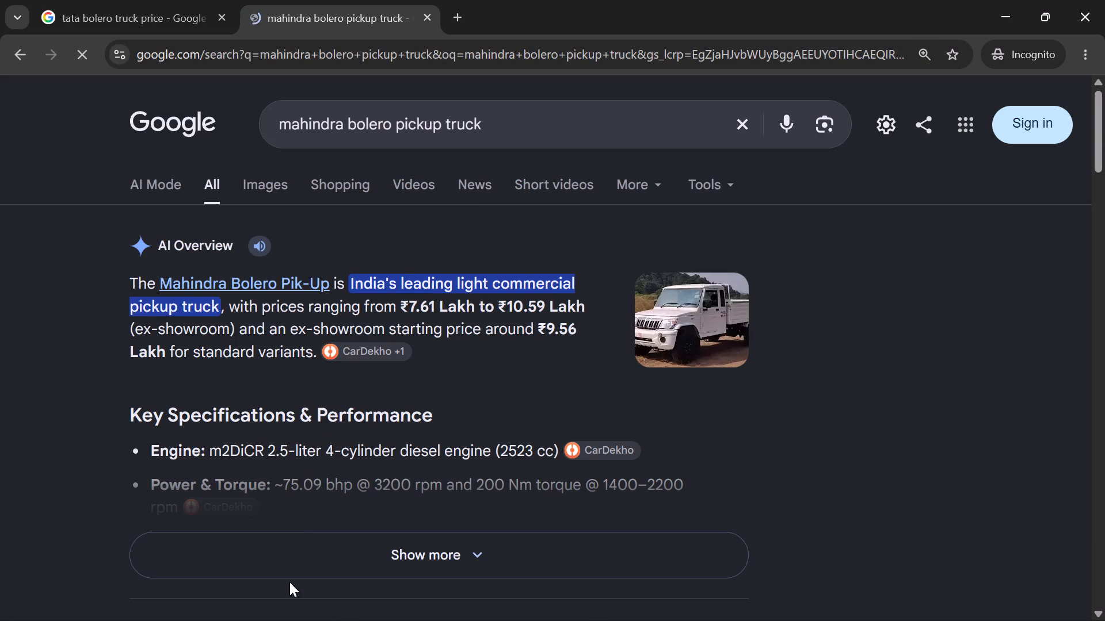
Expand the AI Overview for the Mahindra Bolero pickup and examine its specifications, payload capacity and source listings.
click(311, 546)
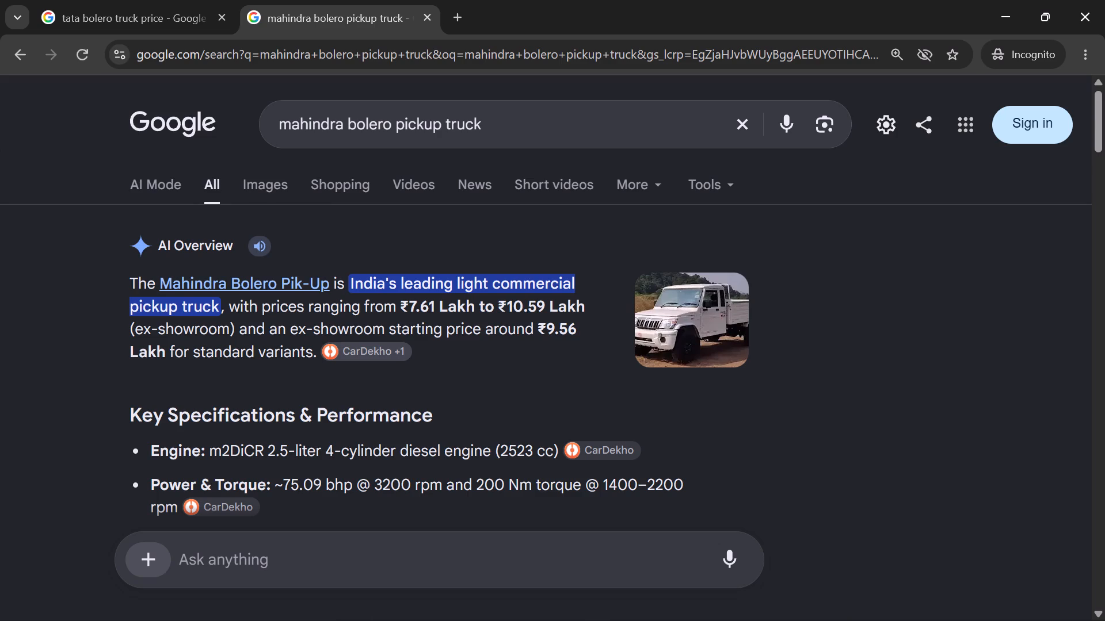
scroll(374, 302, down, 1)
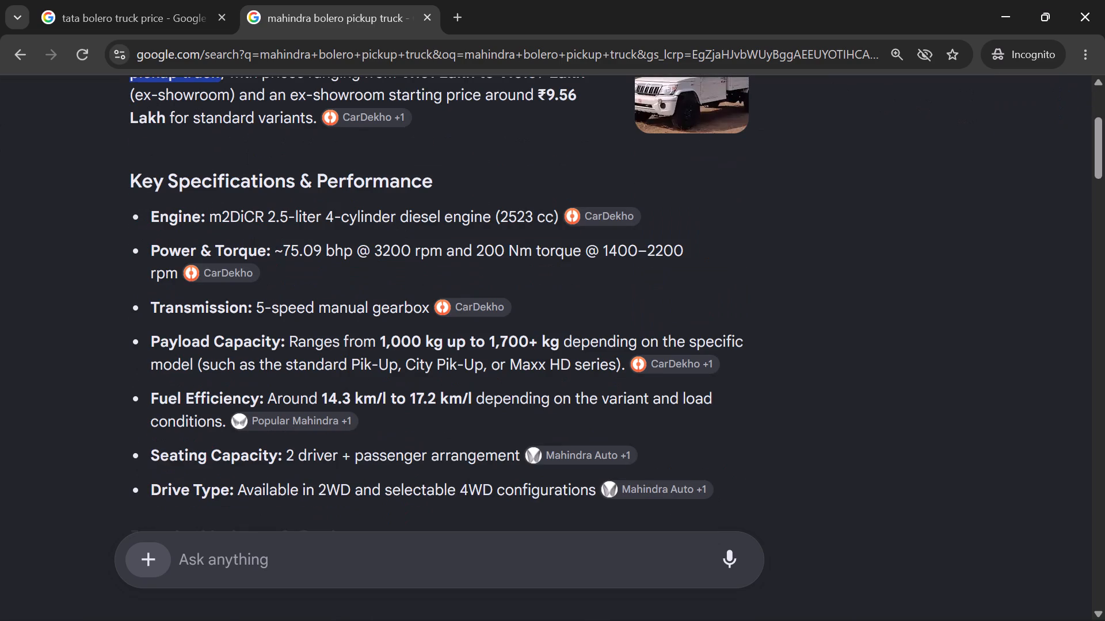
scroll(374, 302, down, 6)
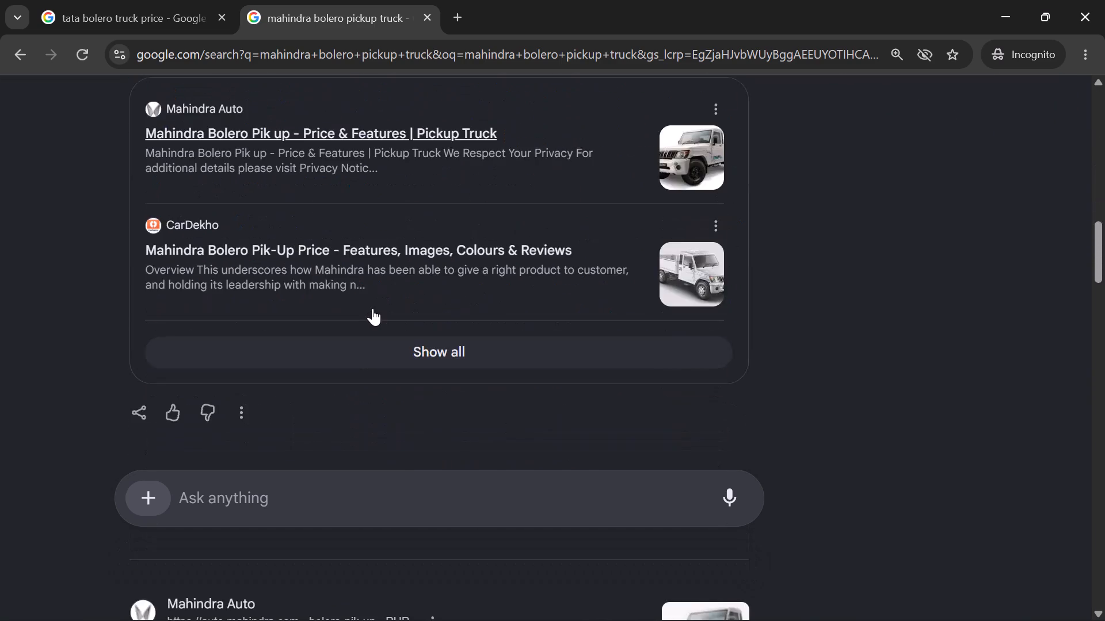
scroll(372, 308, down, 3)
scroll(372, 308, up, 15)
Close the Mahindra Bolero and Tata Bolero search tabs, ending the incognito session.
click(424, 17)
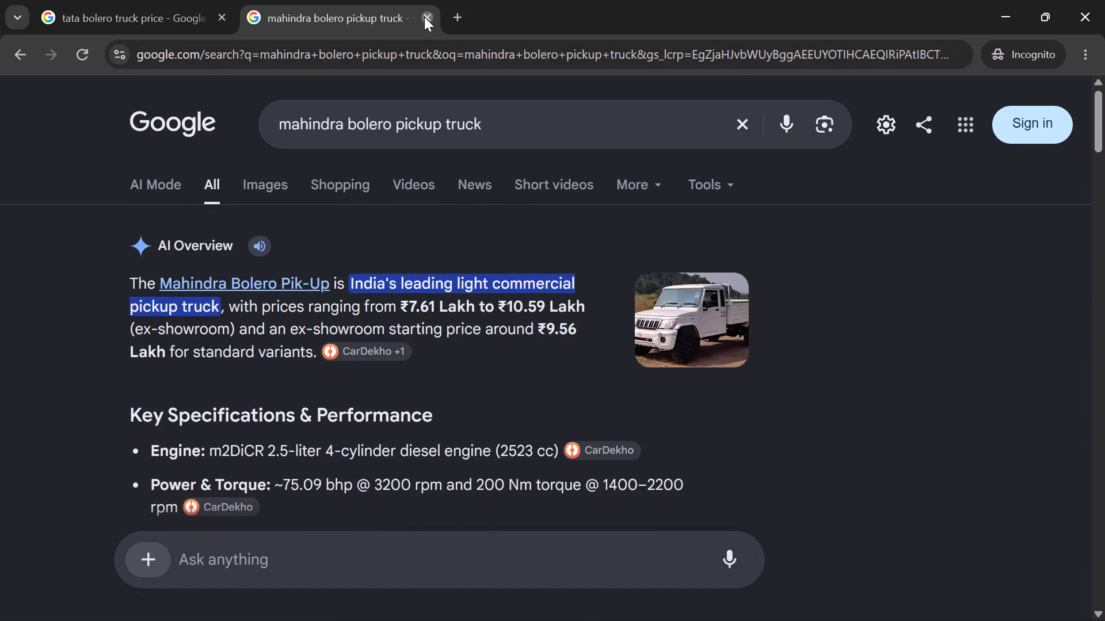
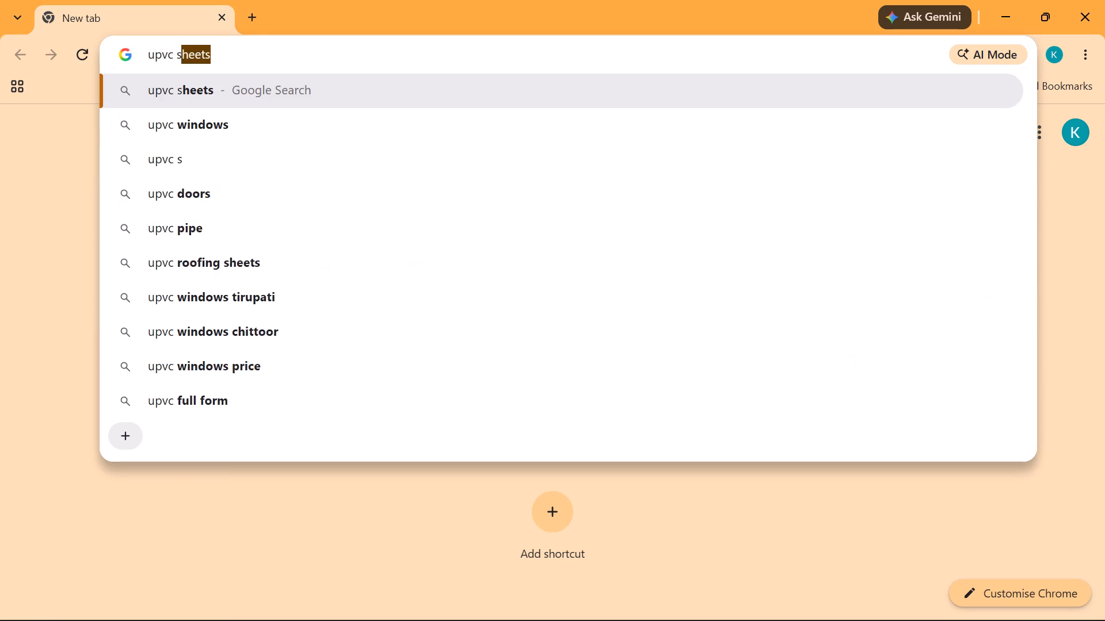
Search Google for "upvc sheets" and show the image results.
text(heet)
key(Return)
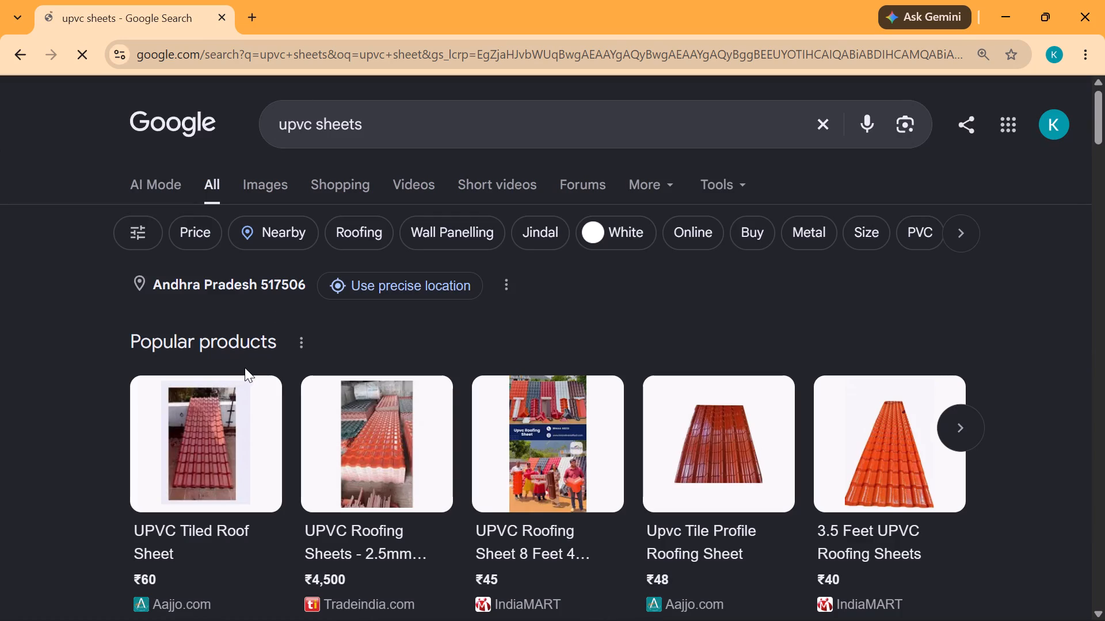
click(266, 176)
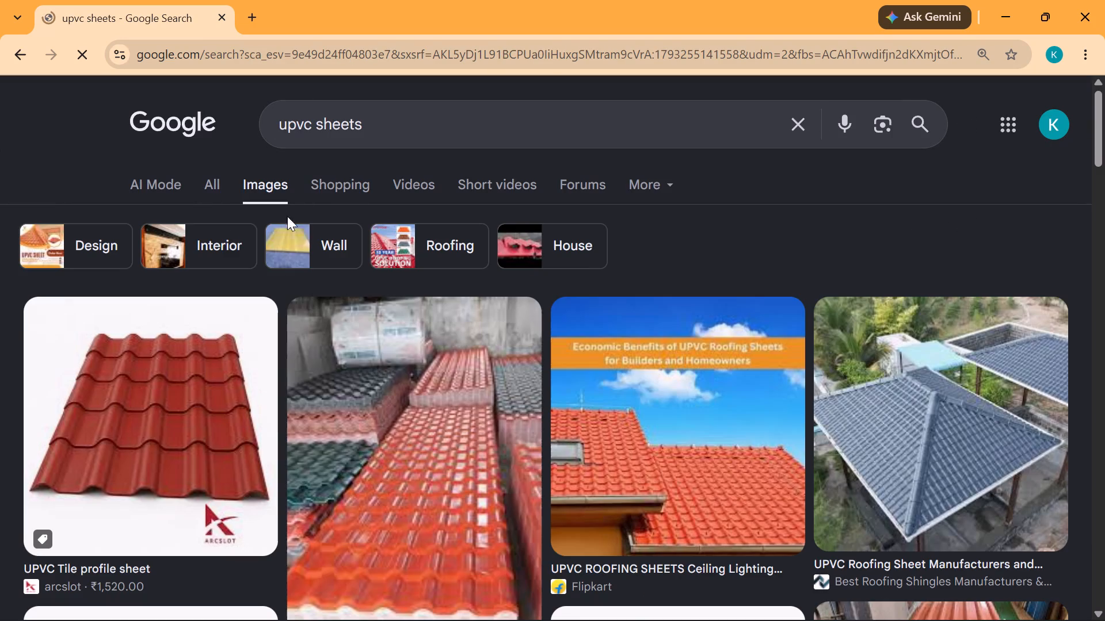
Browse the image results for "upvc sheets" to examine the roofing sheet designs and listed prices.
scroll(399, 331, down, 2)
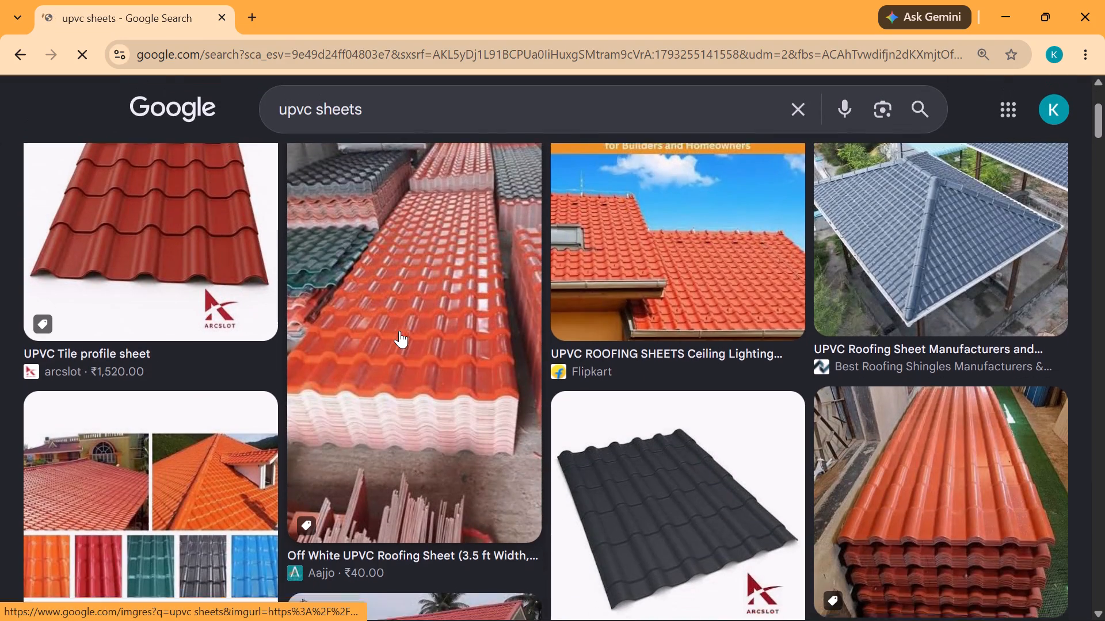
scroll(399, 331, down, 1)
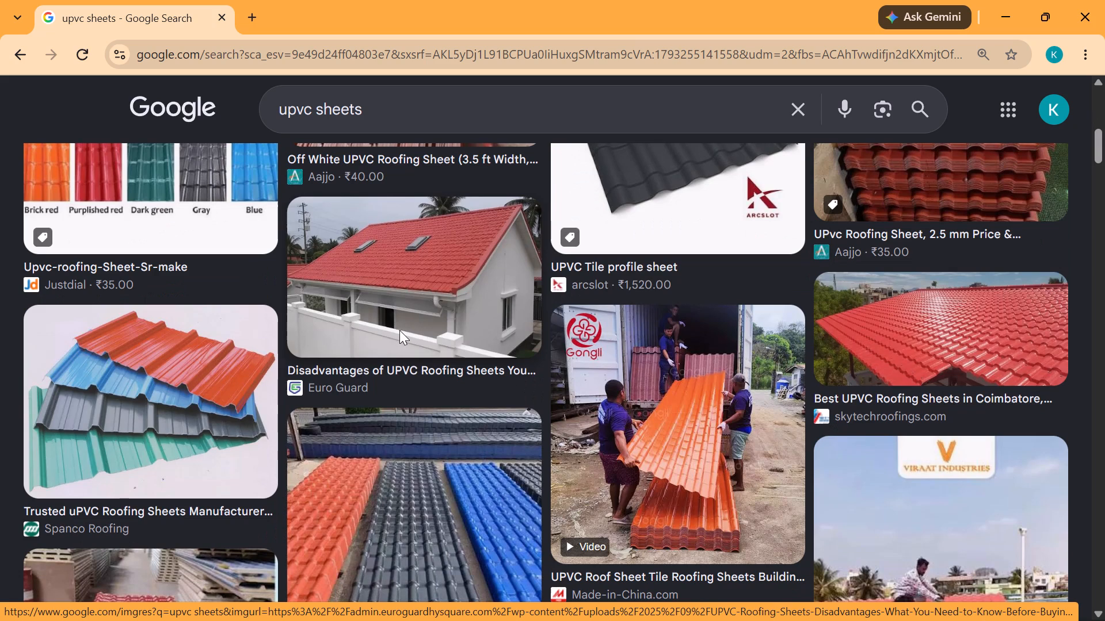
scroll(399, 332, down, 2)
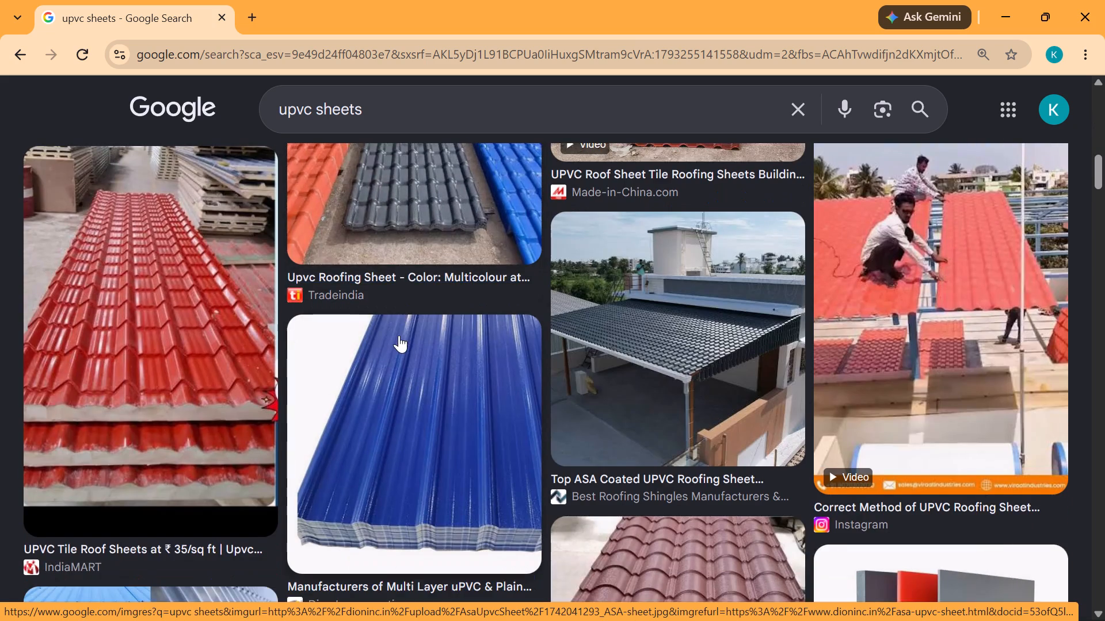
Browse further through the "upvc sheets" image results to examine the roofing sheet profiles, colours and suppliers.
scroll(399, 335, down, 3)
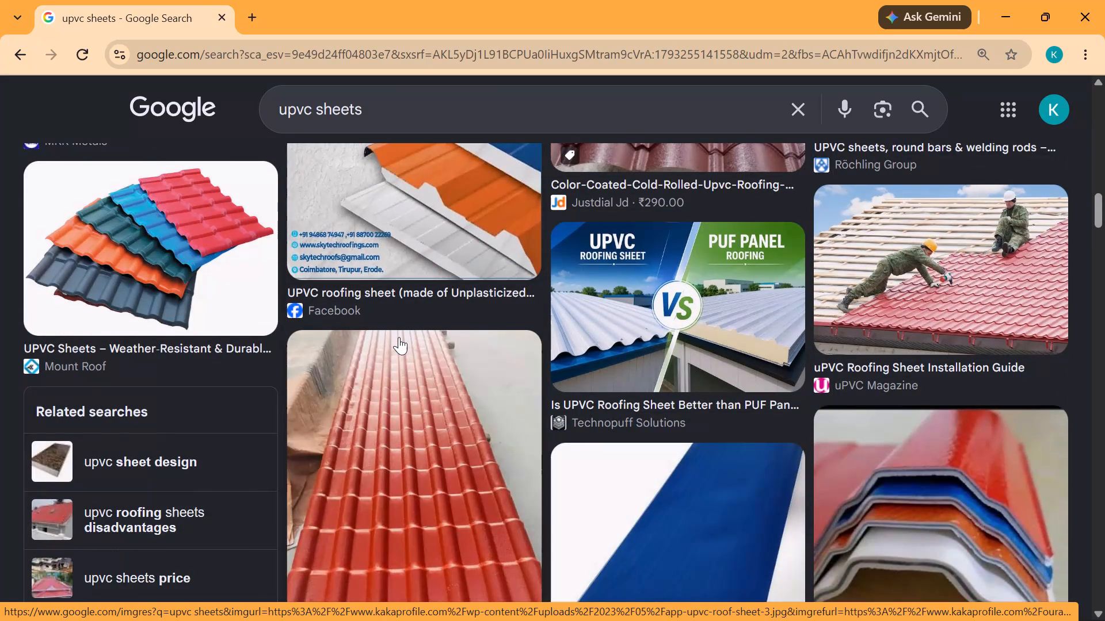
scroll(399, 337, down, 1)
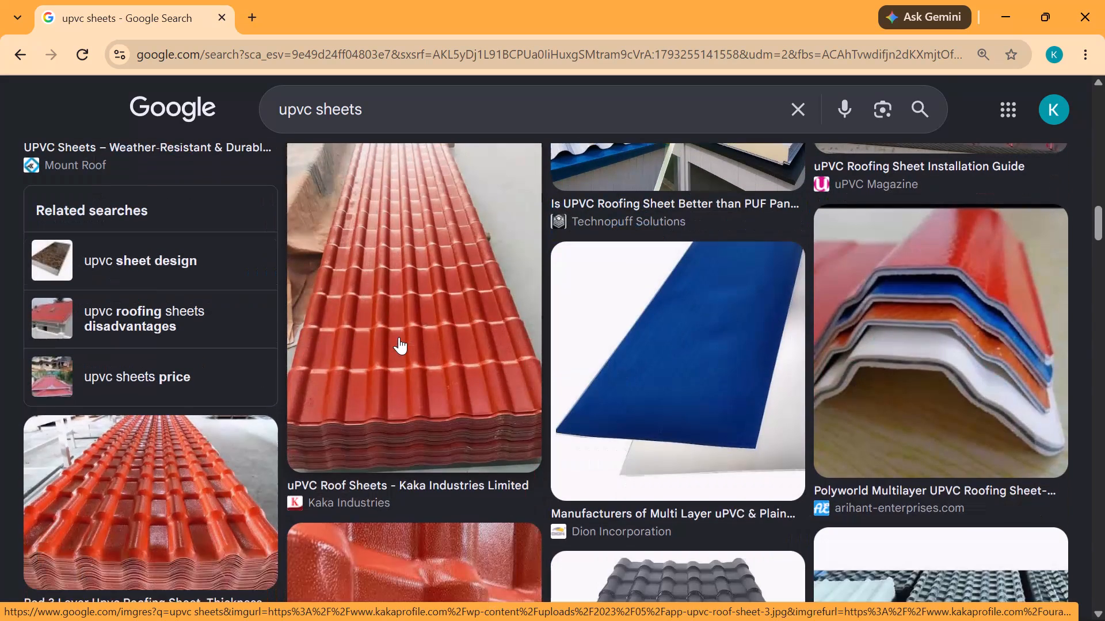
scroll(399, 337, down, 3)
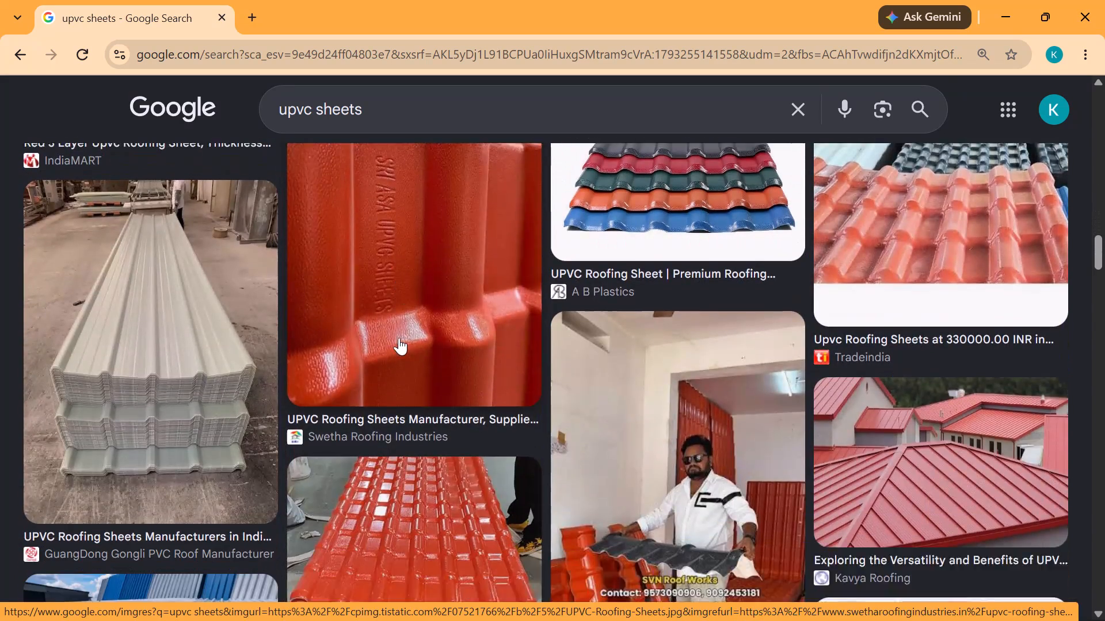
scroll(399, 338, down, 7)
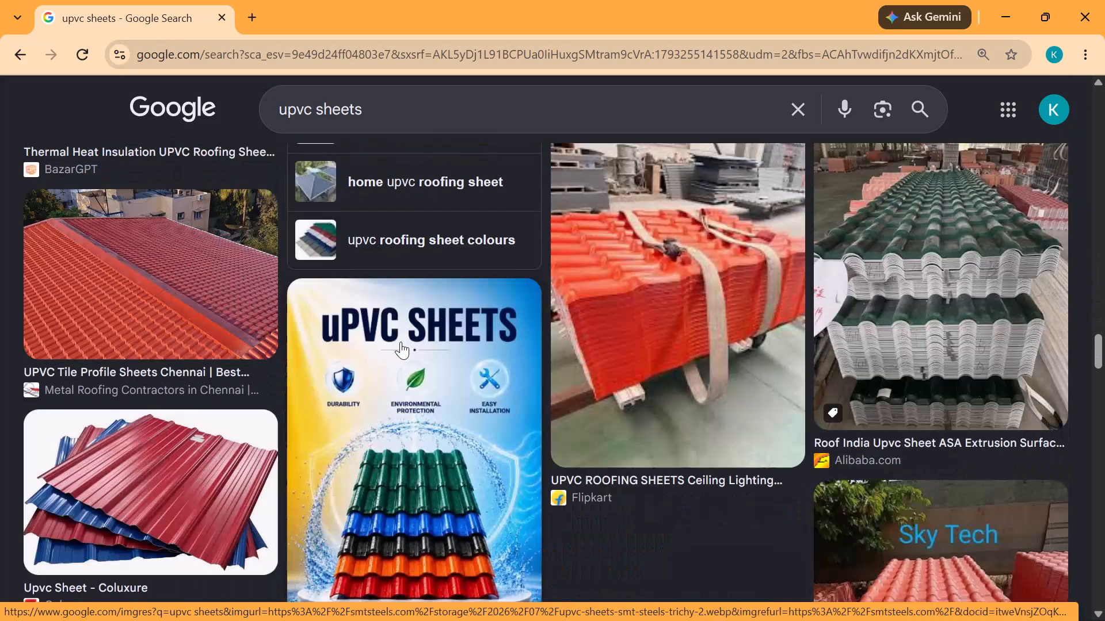
scroll(401, 342, down, 3)
scroll(405, 342, up, 1)
scroll(406, 342, down, 7)
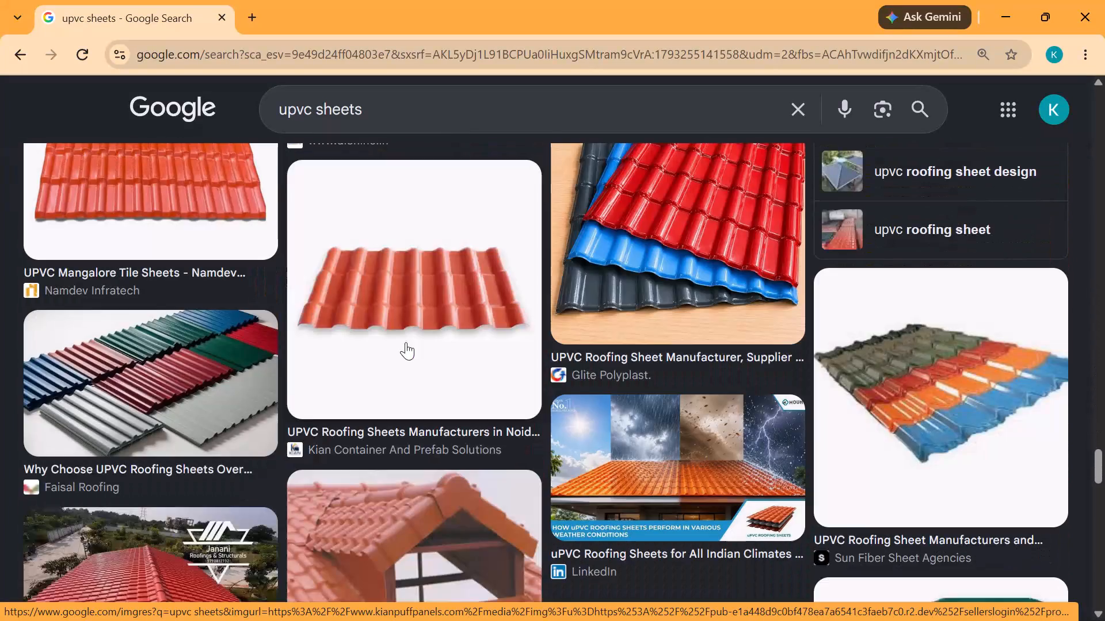
scroll(406, 342, up, 20)
scroll(406, 342, up, 18)
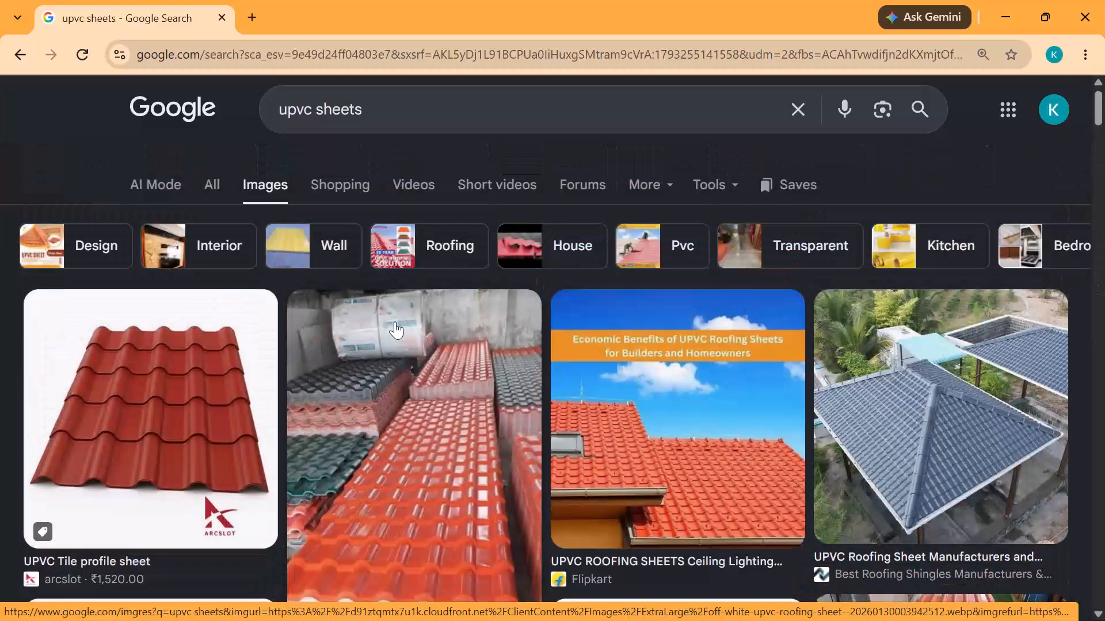
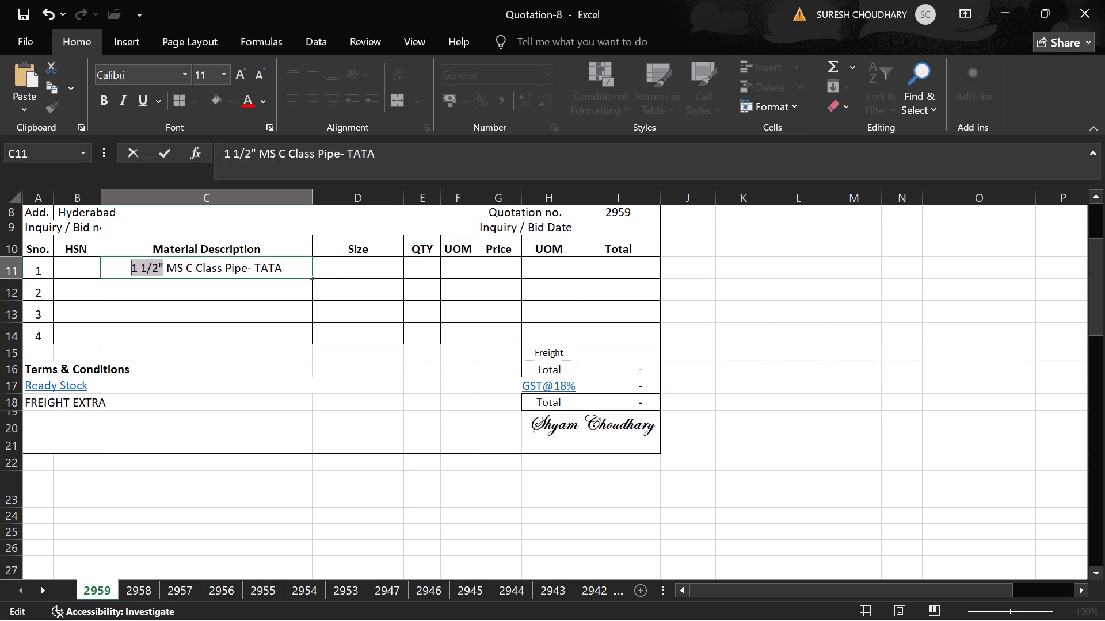
Paste the copied 1 1/2" pipe size into the Size cell of item 1.
double_click(339, 266)
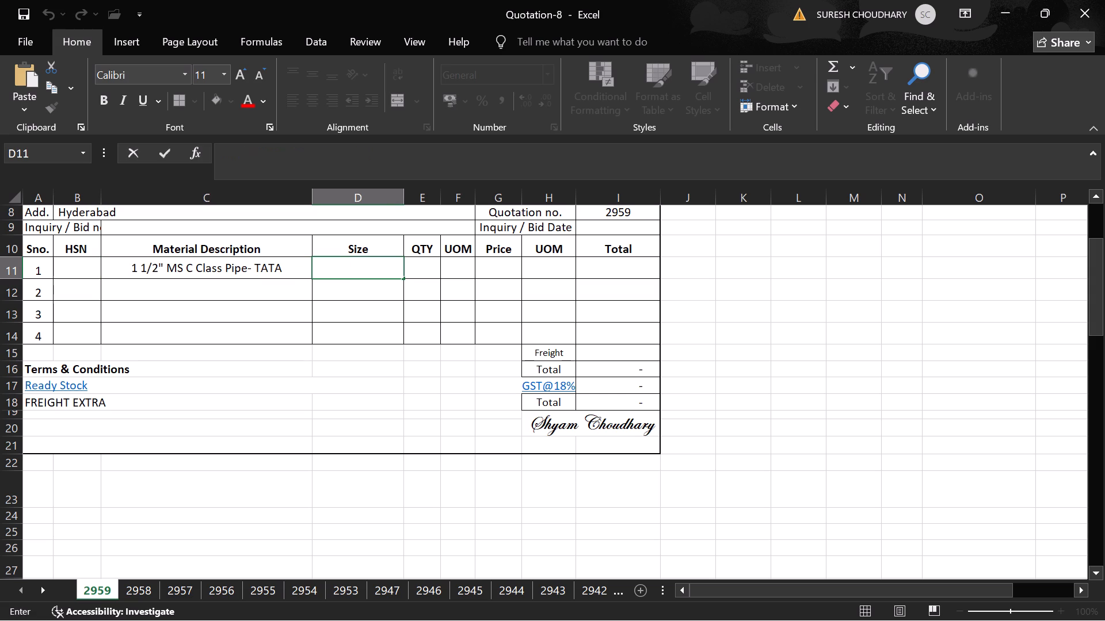
key(ctrl+v)
Remove the 1 1/2" prefix from item 1's material description, leaving MS C Class Pipe- TATA.
click(162, 265)
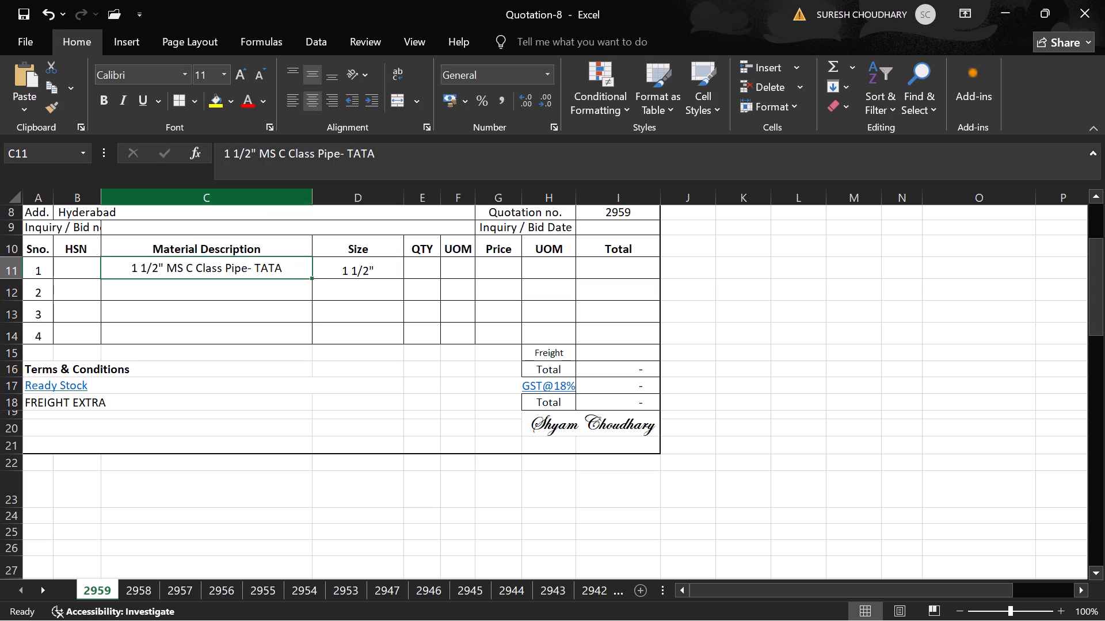
click(254, 152)
key(BackSpace)
key(BackSpace)
key(BackSpace)
key(BackSpace)
key(BackSpace)
key(BackSpace)
key(BackSpace)
key(BackSpace)
key(BackSpace)
key(BackSpace)
key(BackSpace)
key(BackSpace)
key(BackSpace)
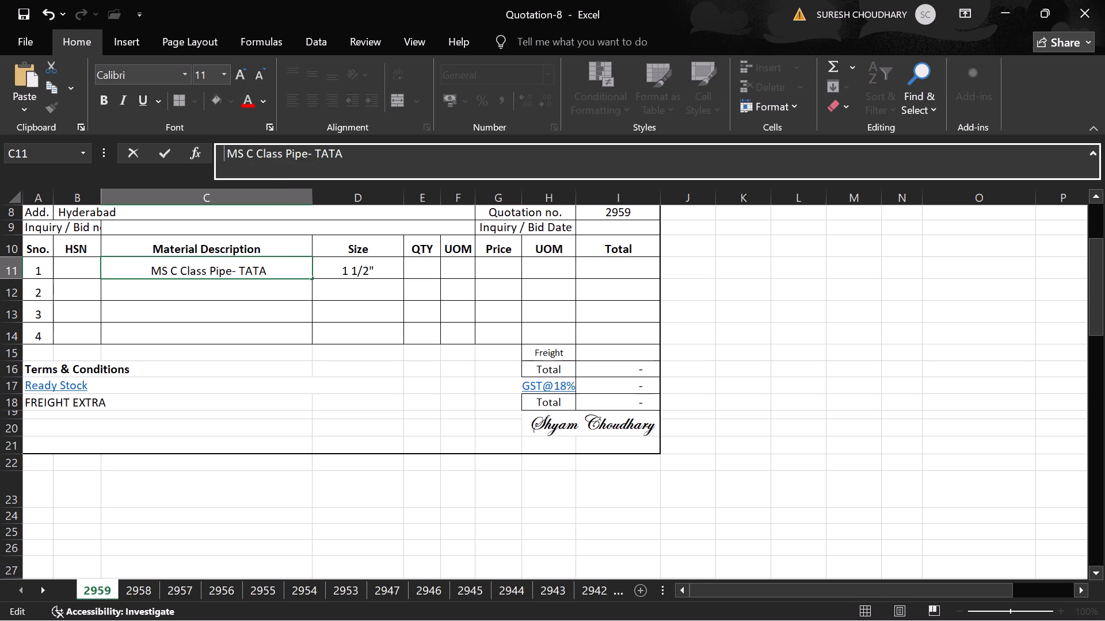
drag(425, 270, 423, 278)
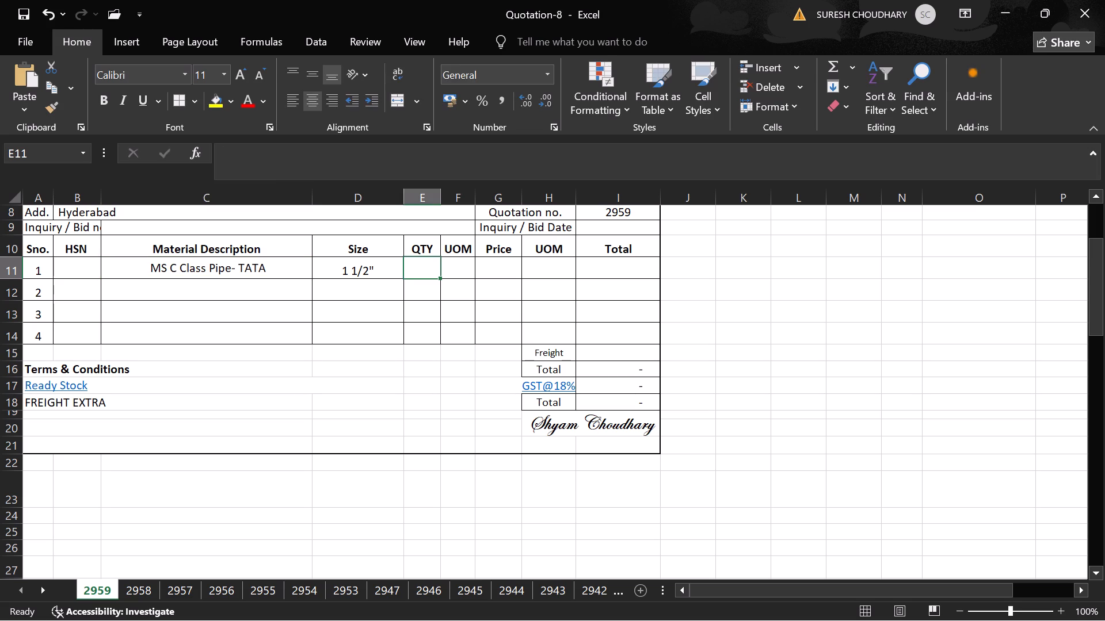
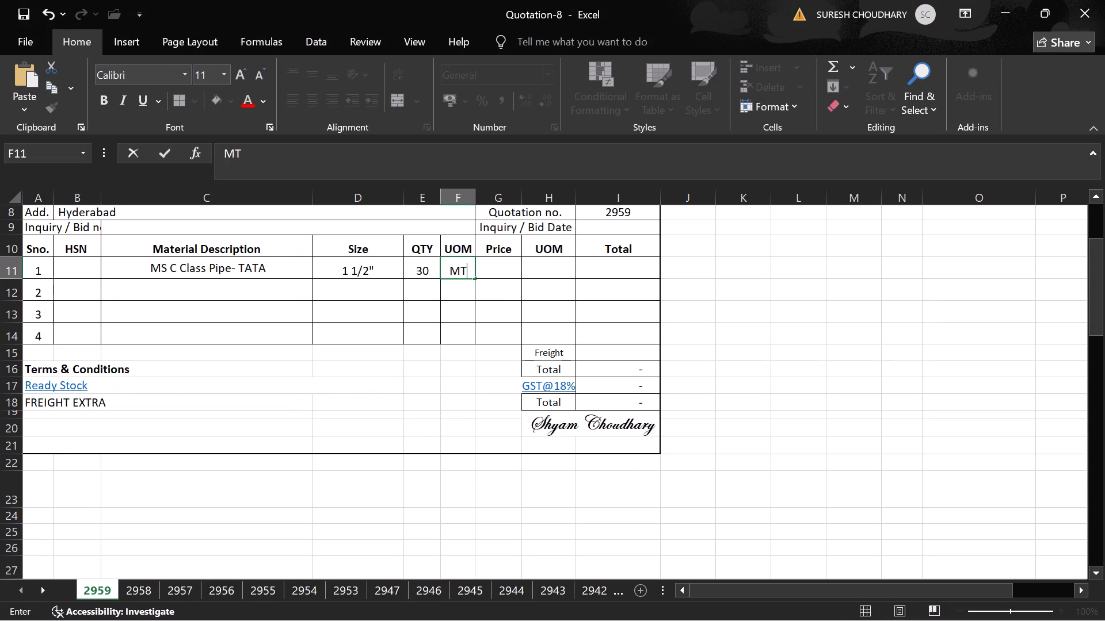
Complete the quantity unit for the MS C Class Pipe- TATA item in row 11 as MTR.
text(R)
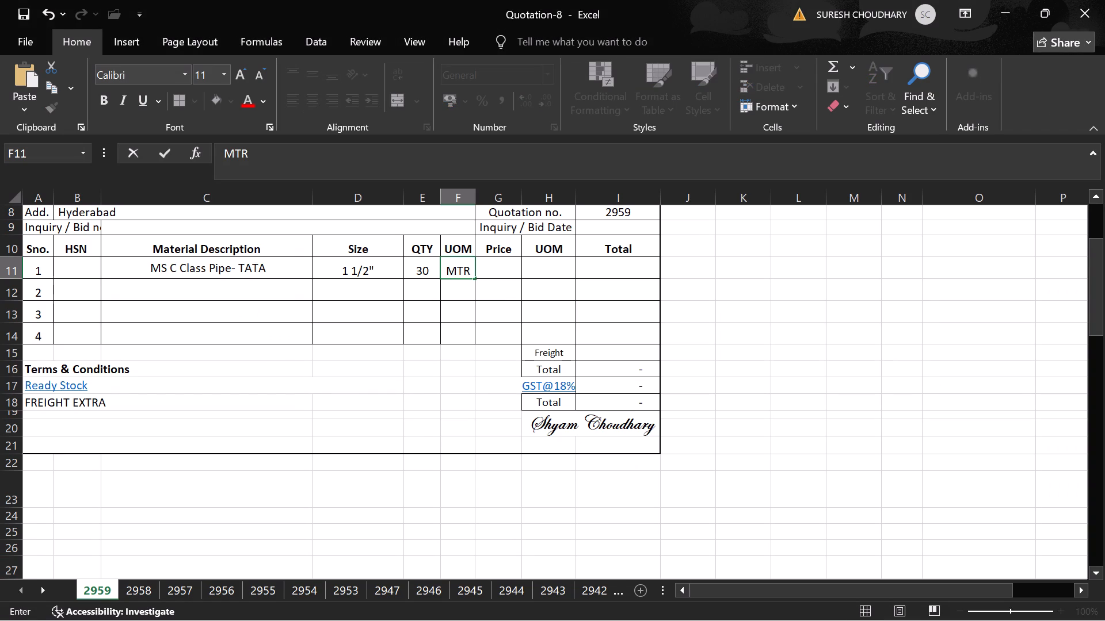
click(500, 268)
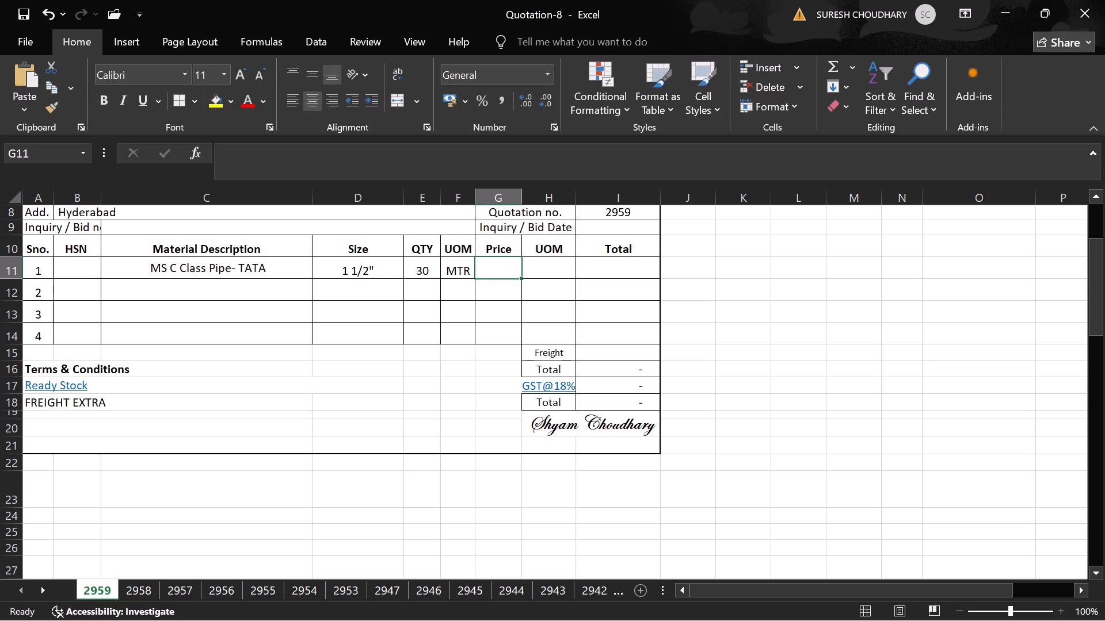
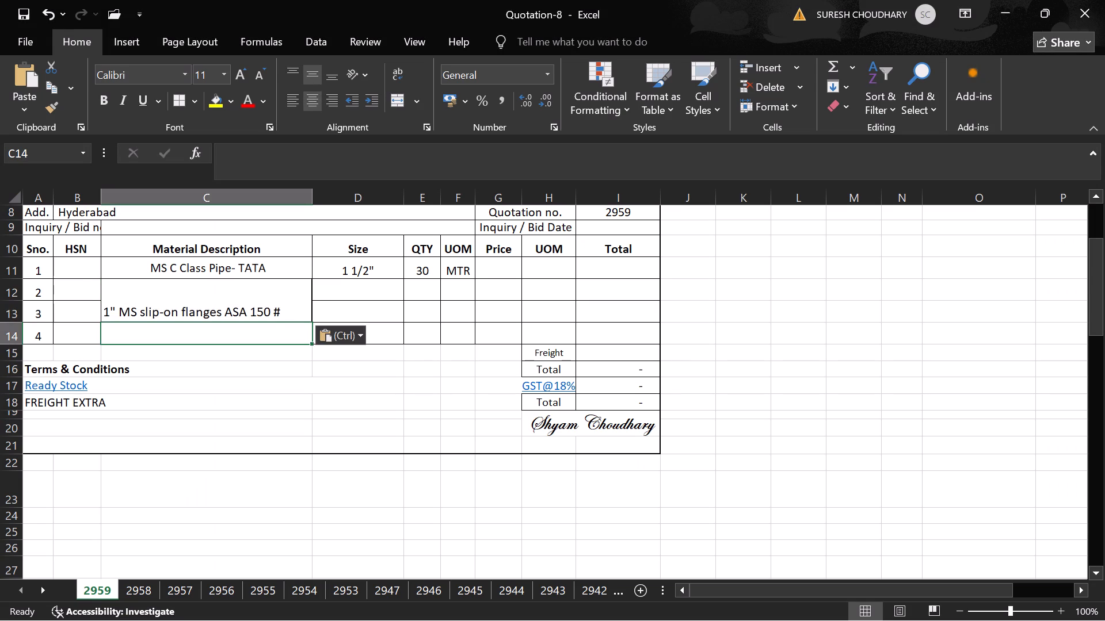
Try to paste the copied 1" MS slip-on flanges ASA 150 # description into the Material Description cell of item 2.
click(226, 290)
key(ctrl+v)
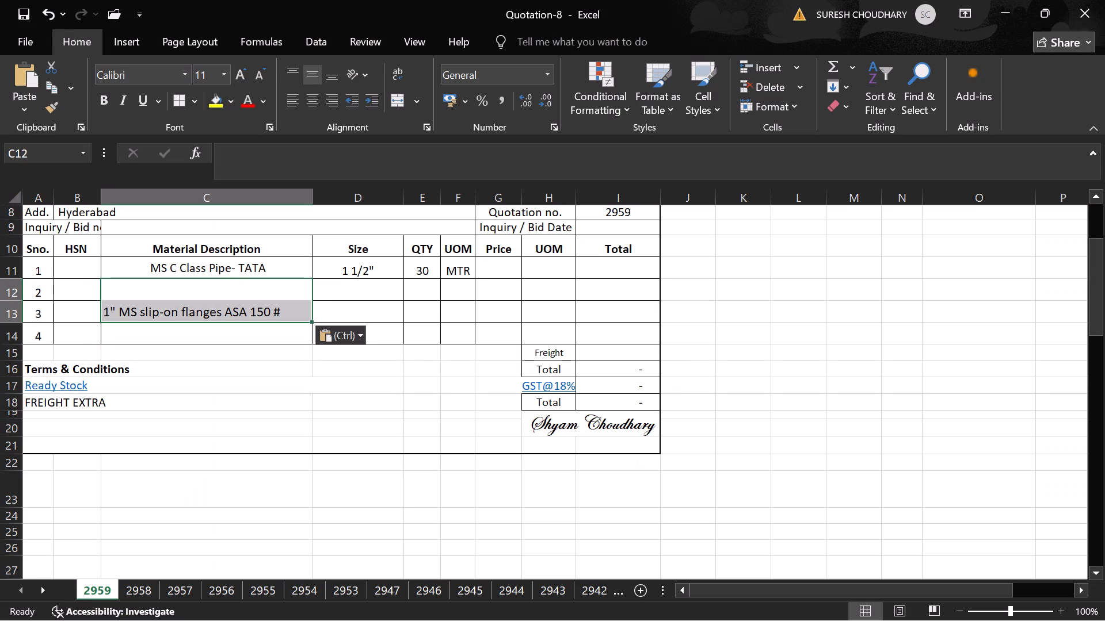
click(177, 395)
click(200, 313)
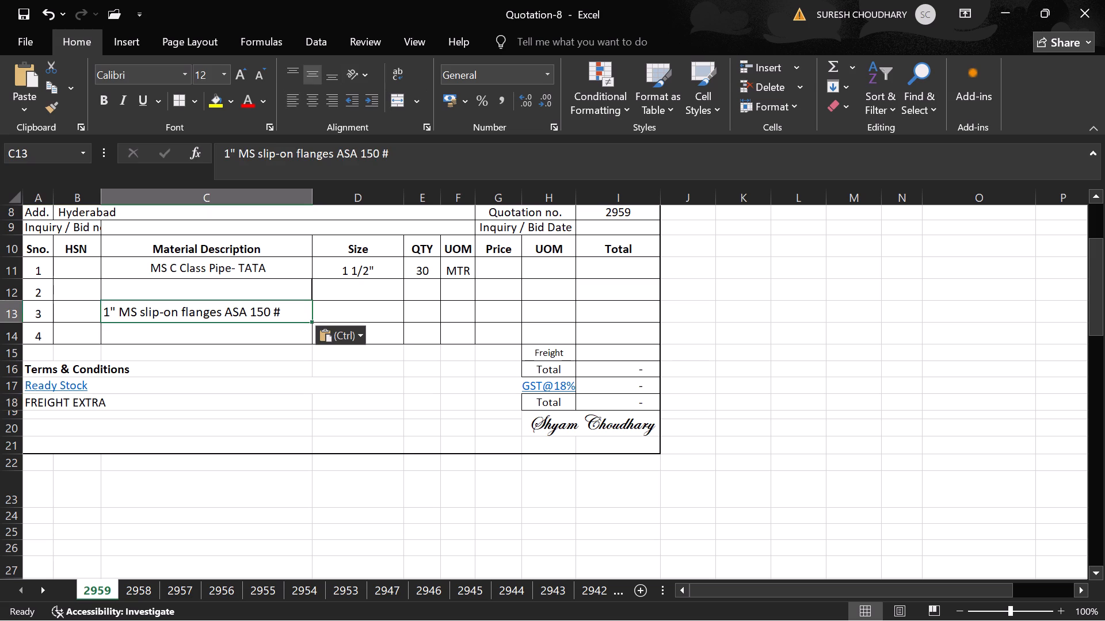
click(215, 296)
key(ctrl+v)
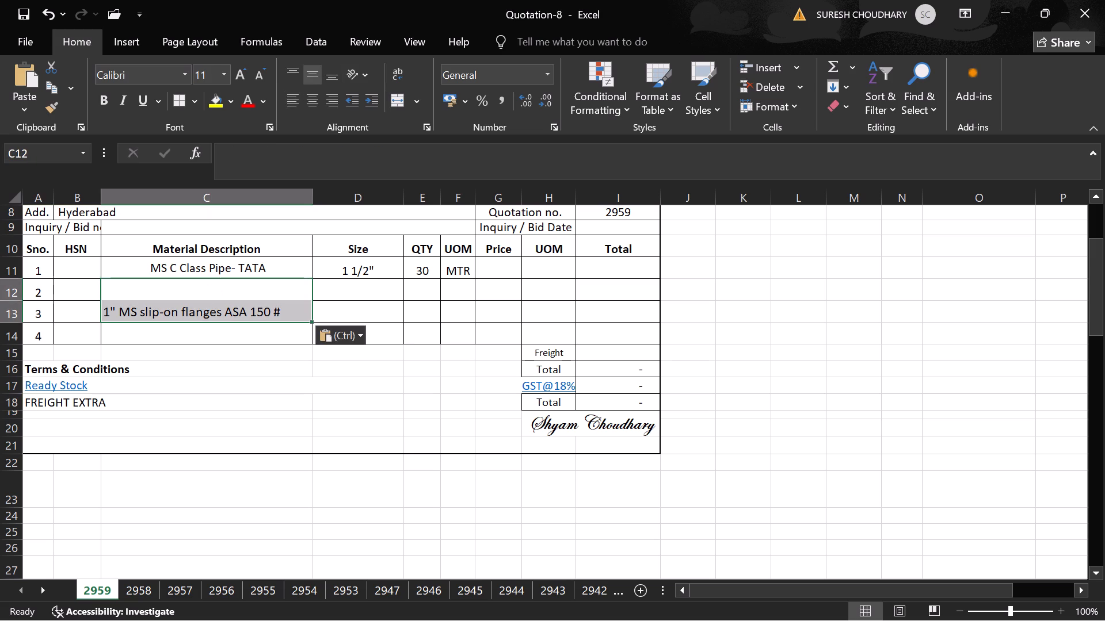
Clear the slip-on flanges description from item 3's Material Description cell, C13.
click(215, 314)
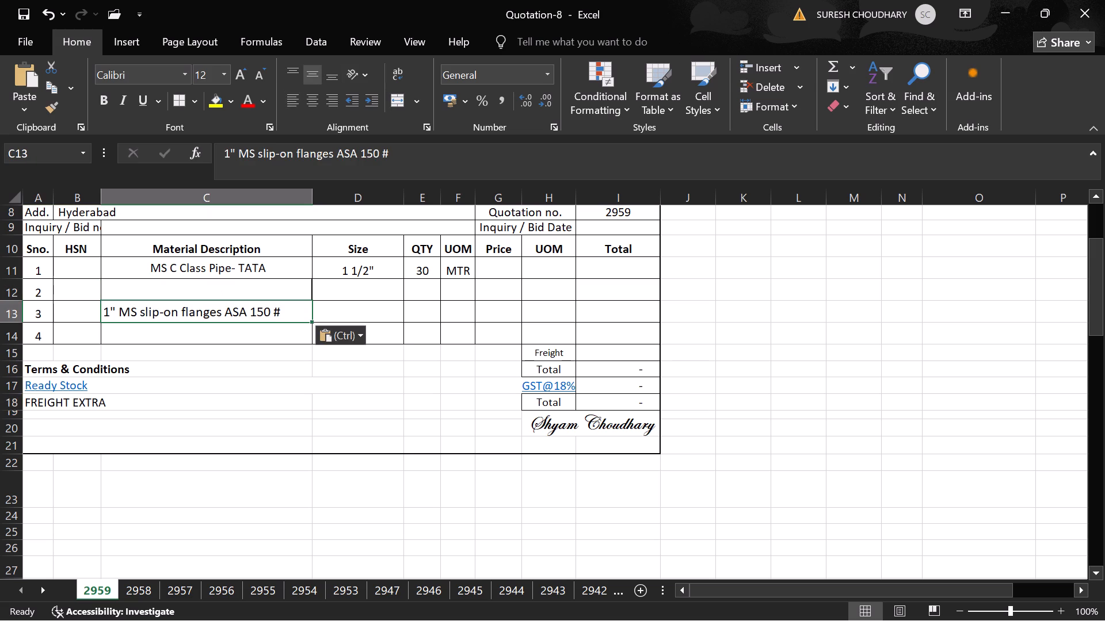
drag(221, 283, 218, 312)
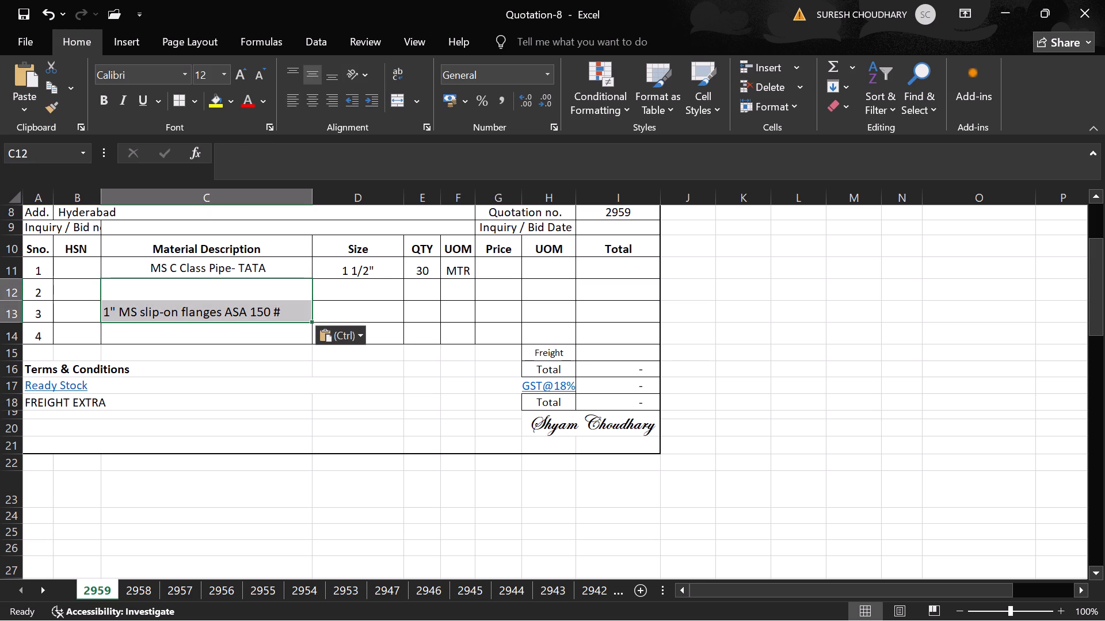
key(BackSpace)
key(BackSpace)
key(BackSpace)
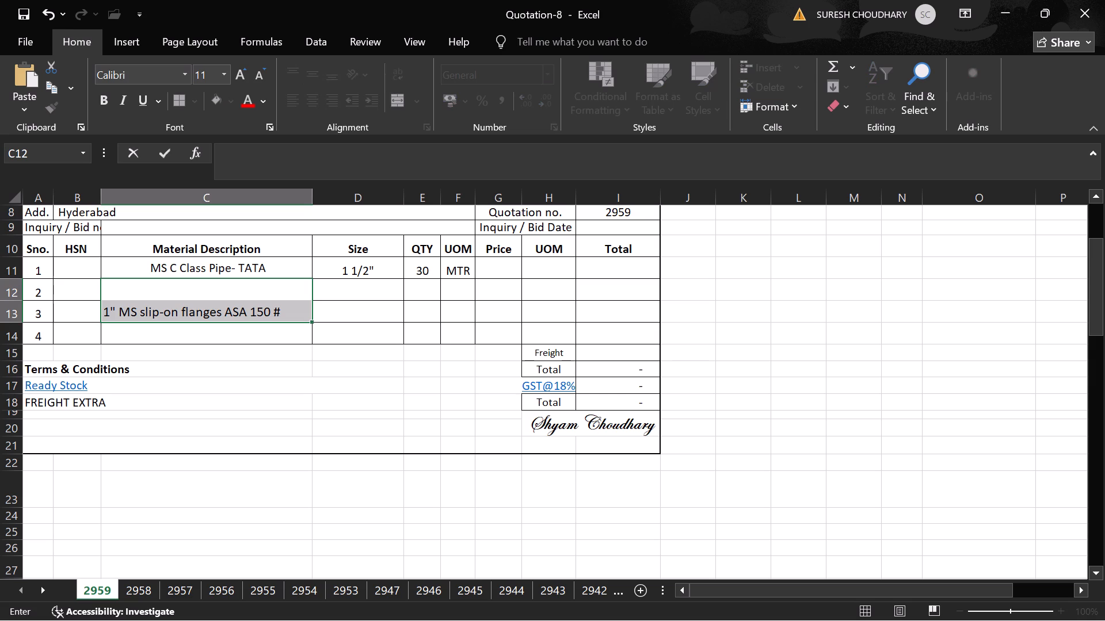
key(Delete)
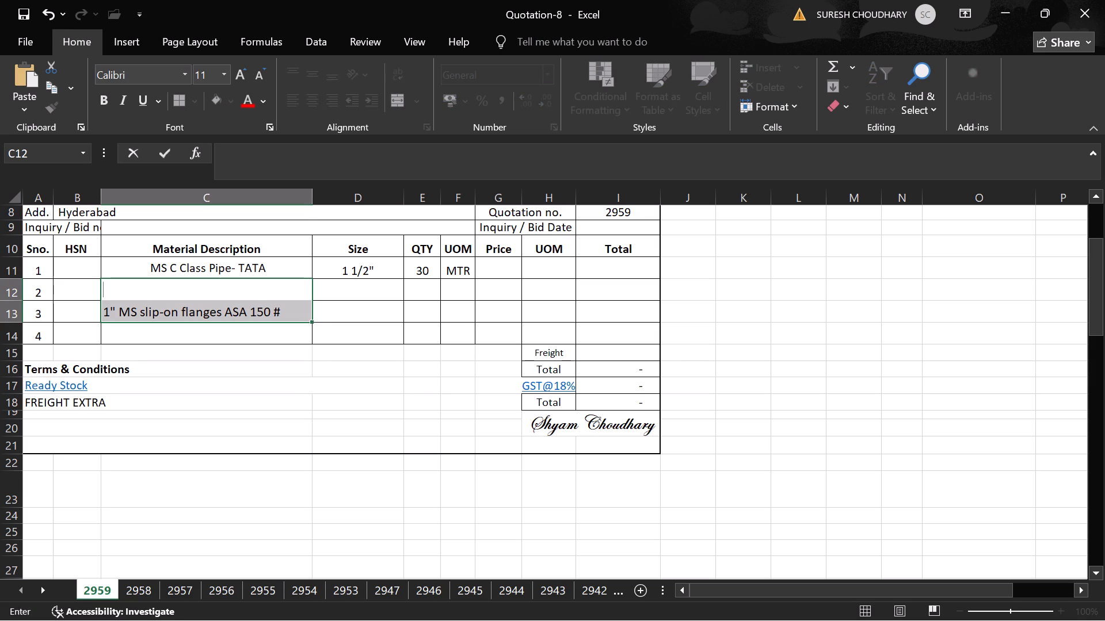
click(237, 333)
click(246, 307)
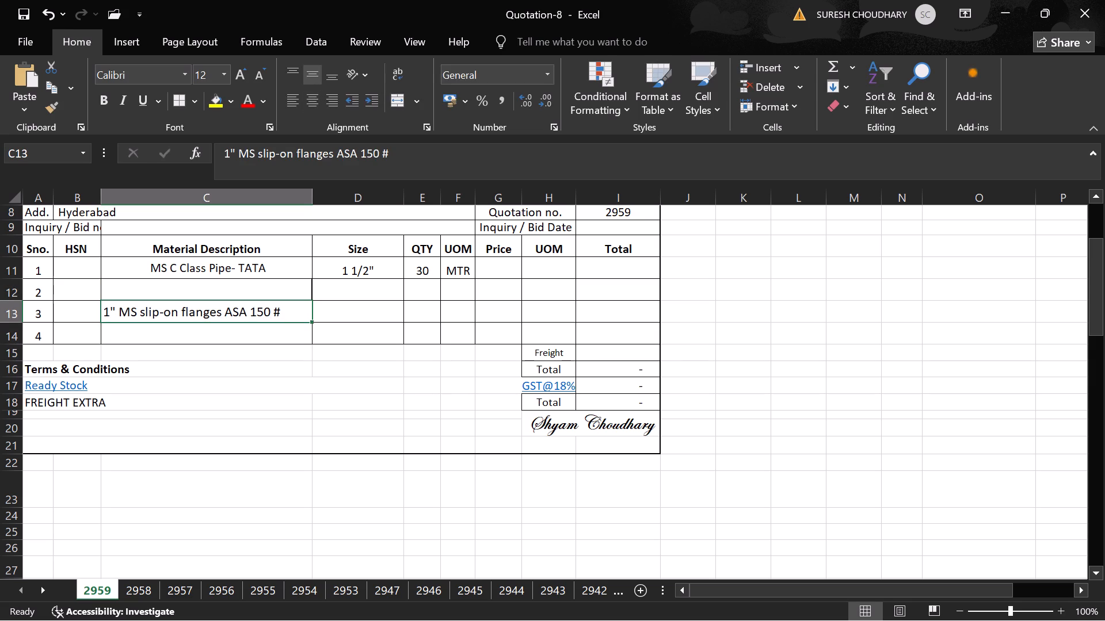
key(Delete)
Paste the copied text '1" MS slip-on flanges ASA 150 #' into item 2's Material Description cell, C12.
key(Up)
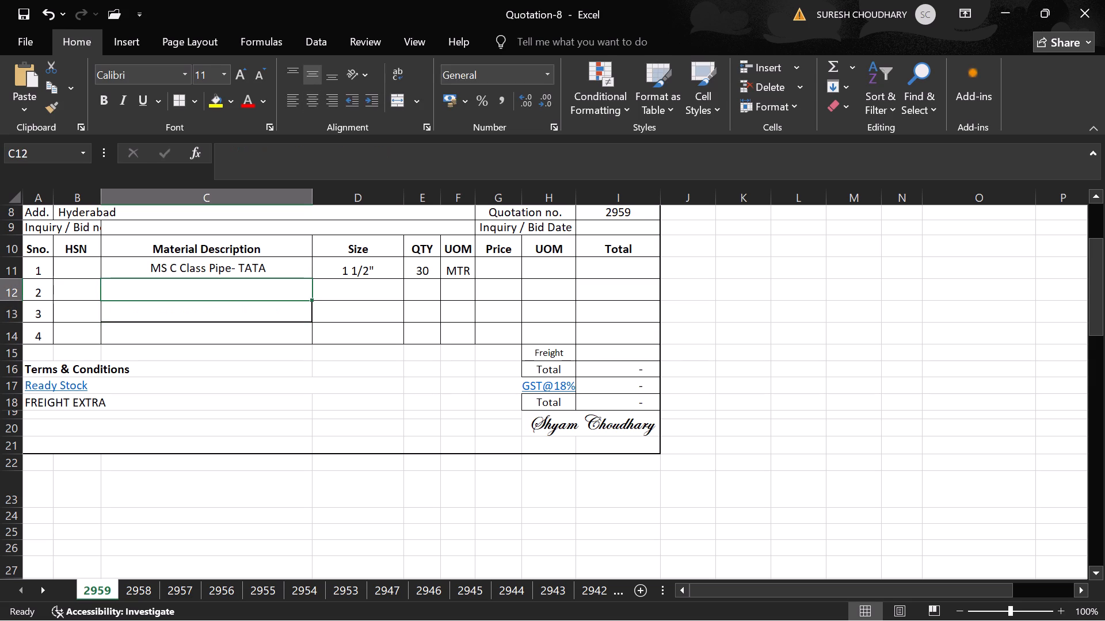
click(374, 162)
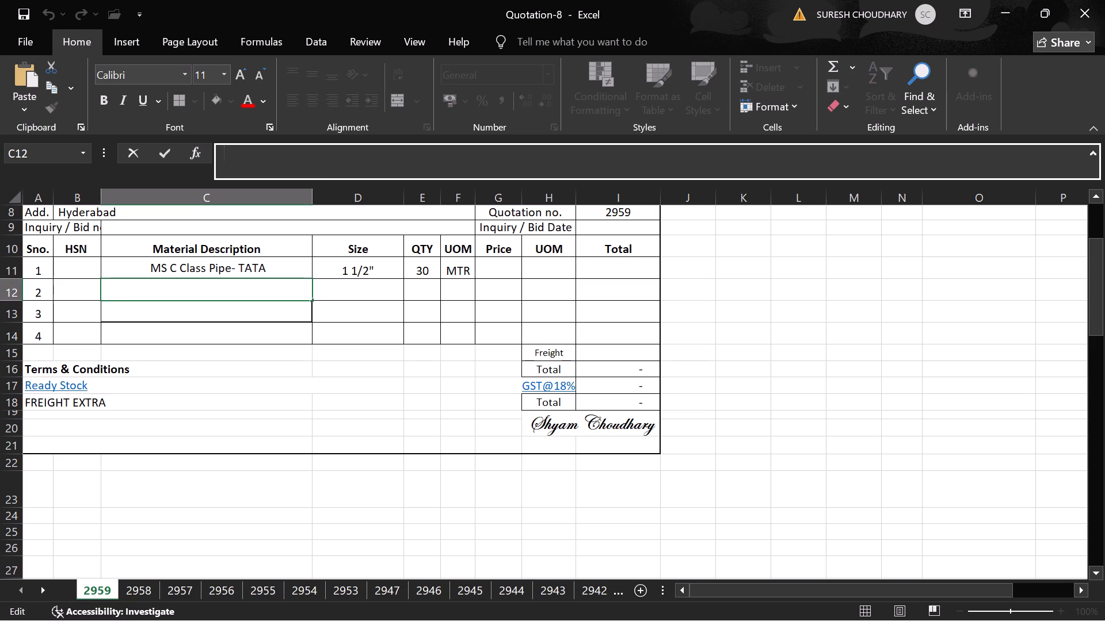
key(ctrl+v)
click(364, 289)
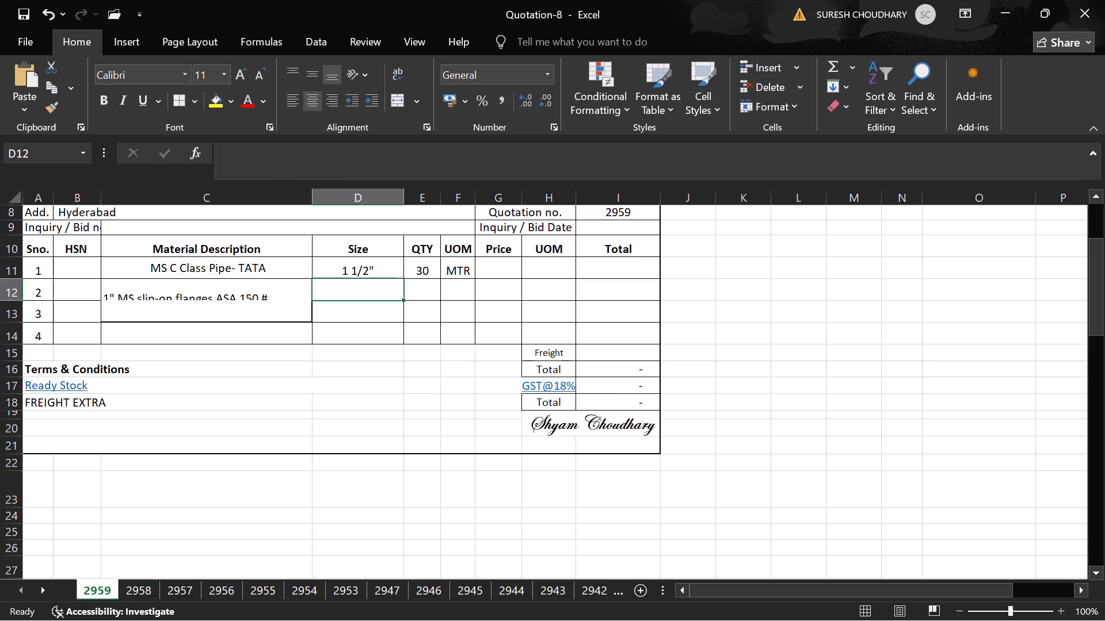
Remove the blank line before the slip-on flanges description in C12 so the text starts on the cell's first line.
click(260, 302)
click(267, 290)
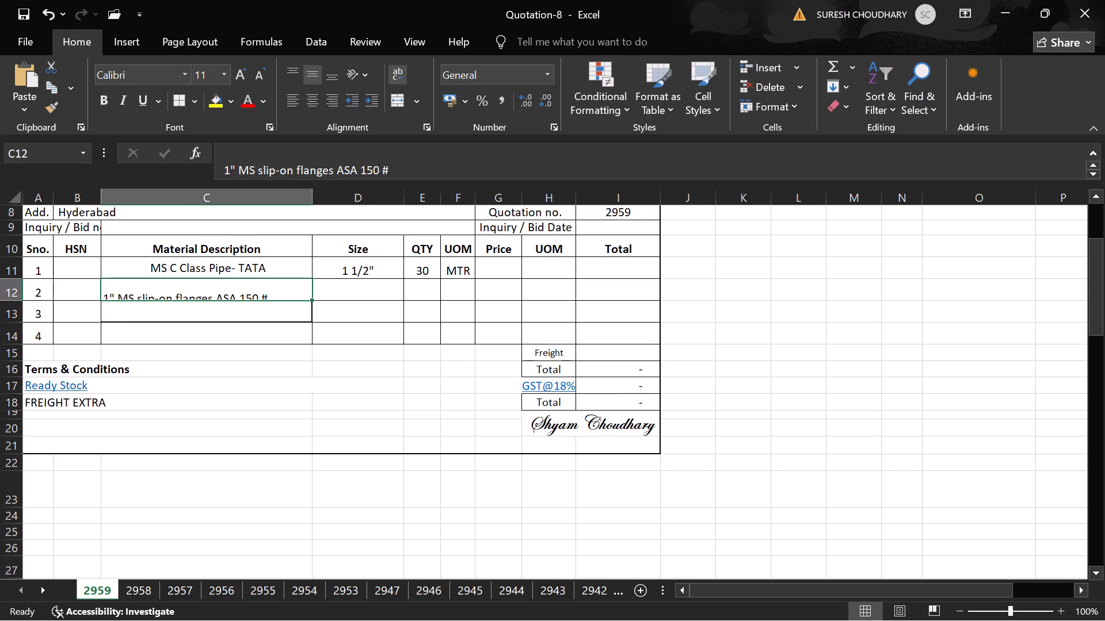
click(278, 155)
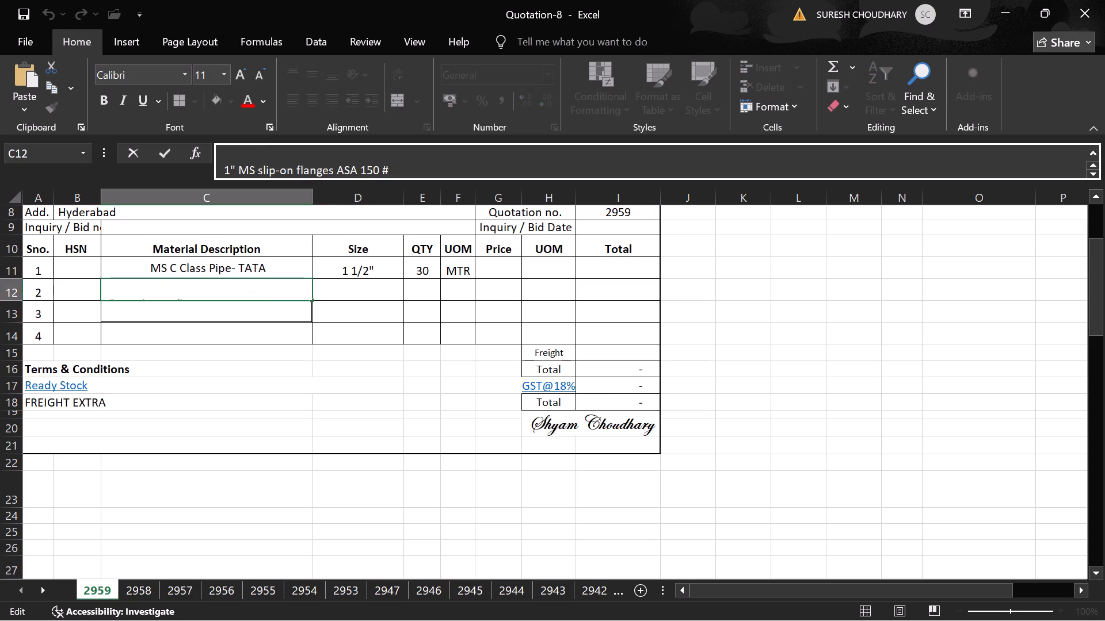
key(BackSpace)
key(BackSpace)
key(BackSpace)
key(BackSpace)
key(BackSpace)
key(BackSpace)
key(BackSpace)
key(BackSpace)
key(BackSpace)
key(BackSpace)
key(BackSpace)
key(BackSpace)
key(BackSpace)
key(BackSpace)
key(BackSpace)
key(BackSpace)
key(BackSpace)
key(BackSpace)
key(BackSpace)
key(BackSpace)
key(Down)
key(BackSpace)
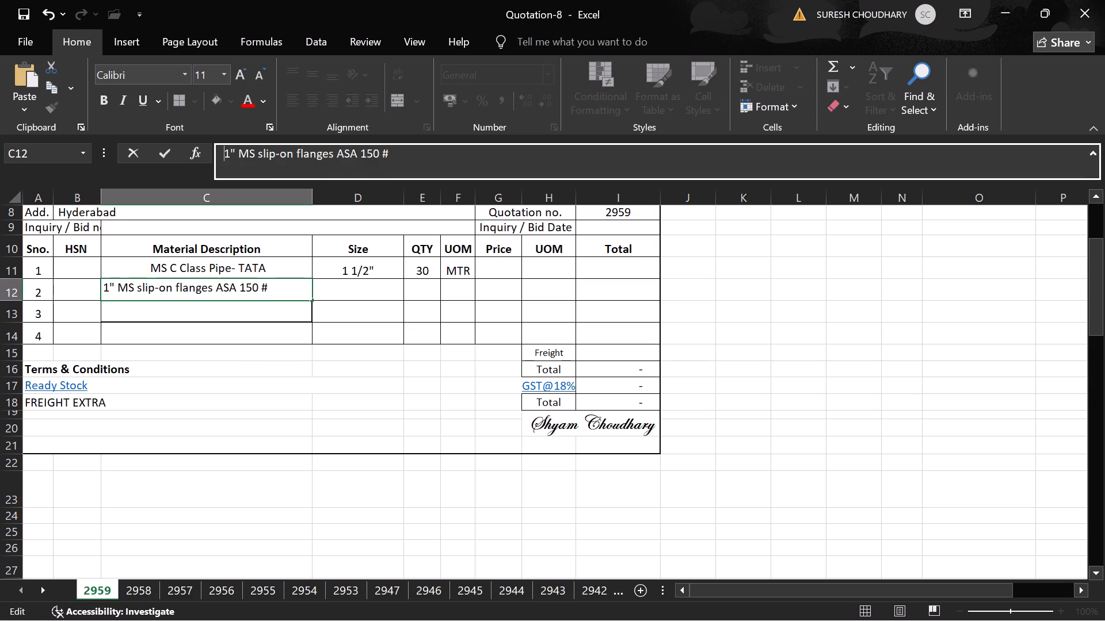
key(BackSpace)
Centre the slip-on flanges description horizontally in item 2's Material Description cell, C12.
click(265, 305)
click(272, 296)
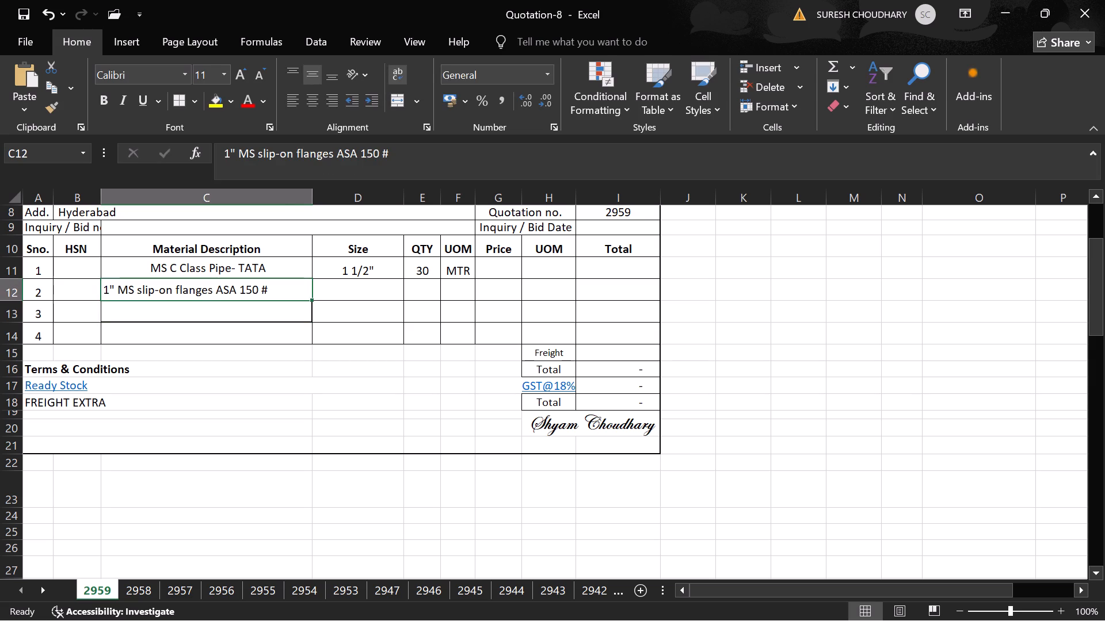
click(312, 95)
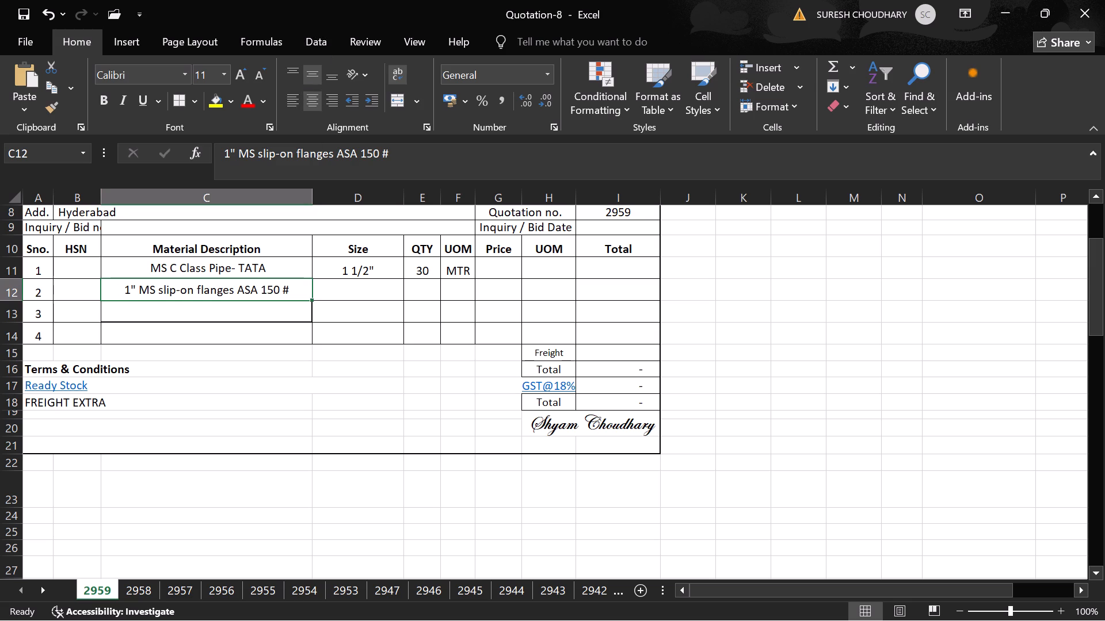
Enter 1" as the size of the slip-on flanges in item 2's Size cell, D12.
click(364, 285)
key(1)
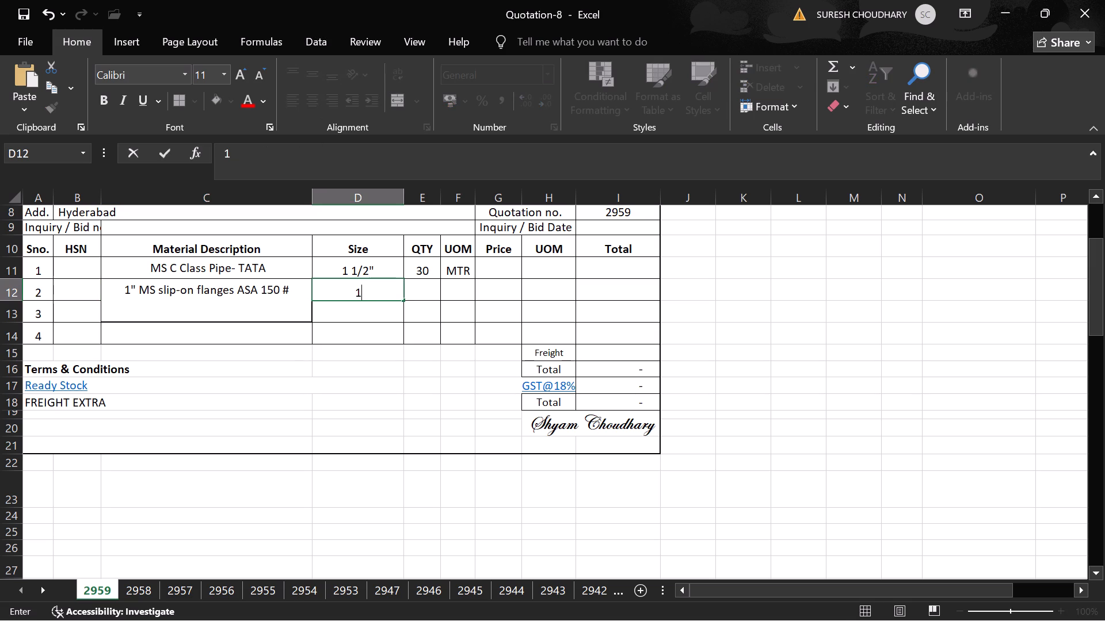
key(shift+quotedbl)
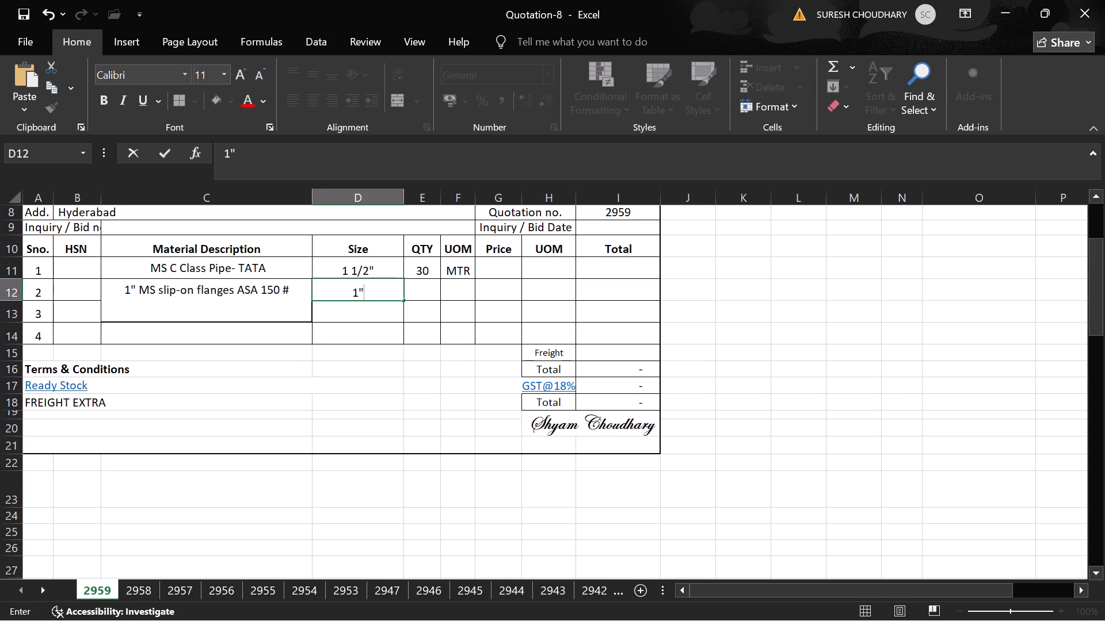
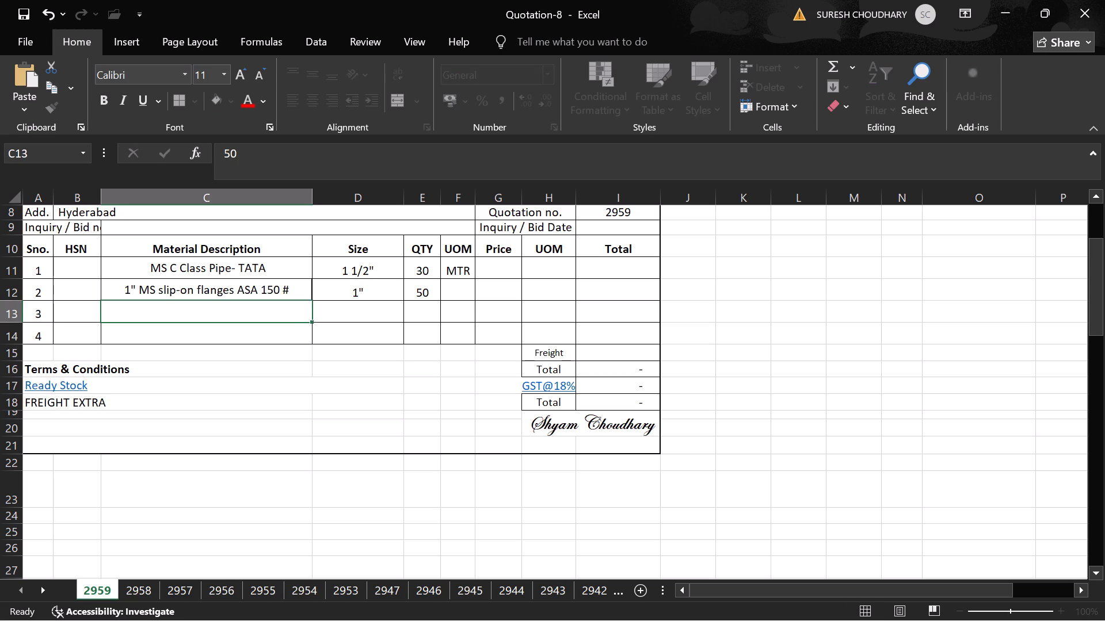
Open the border options for item 3's empty Material Description cell, C13.
click(235, 337)
click(237, 312)
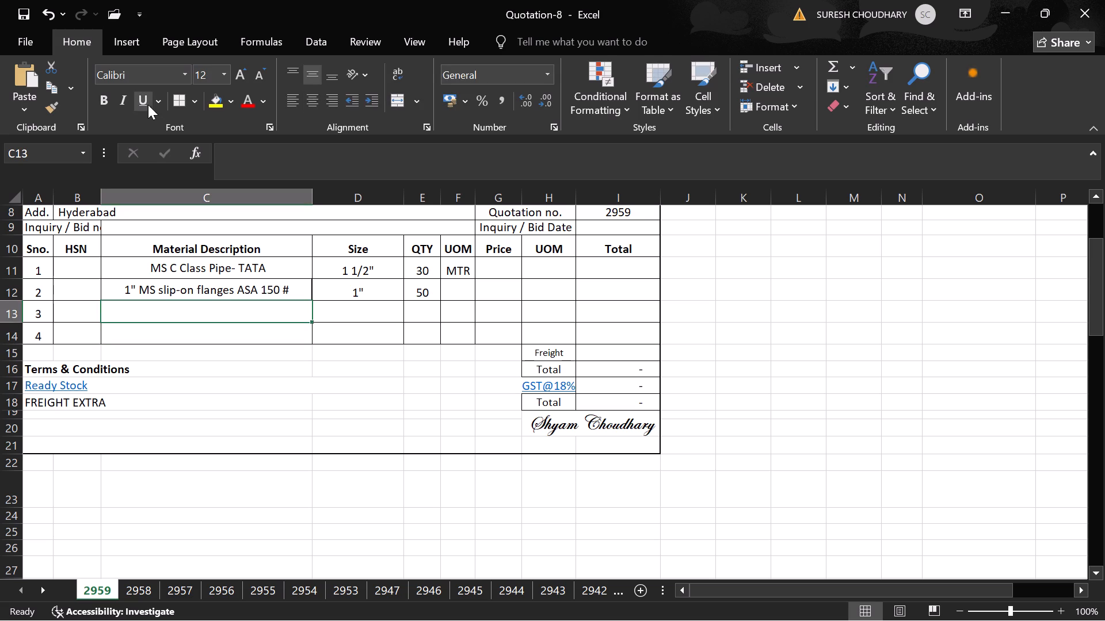
click(195, 99)
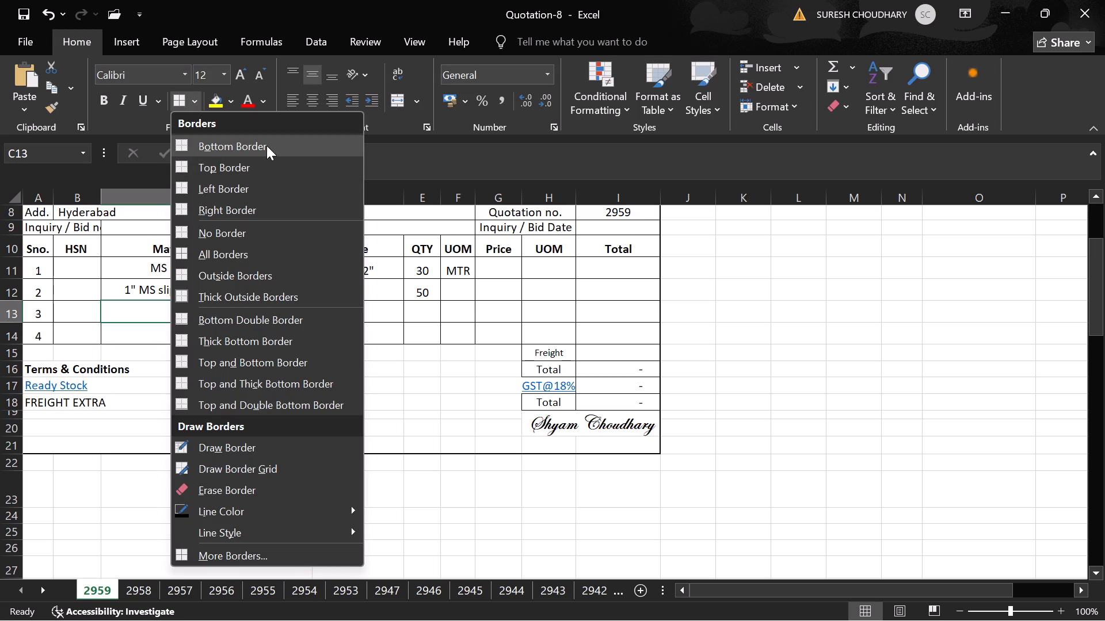
Apply all borders to item 3's empty Material Description cell, C13.
click(241, 251)
click(231, 397)
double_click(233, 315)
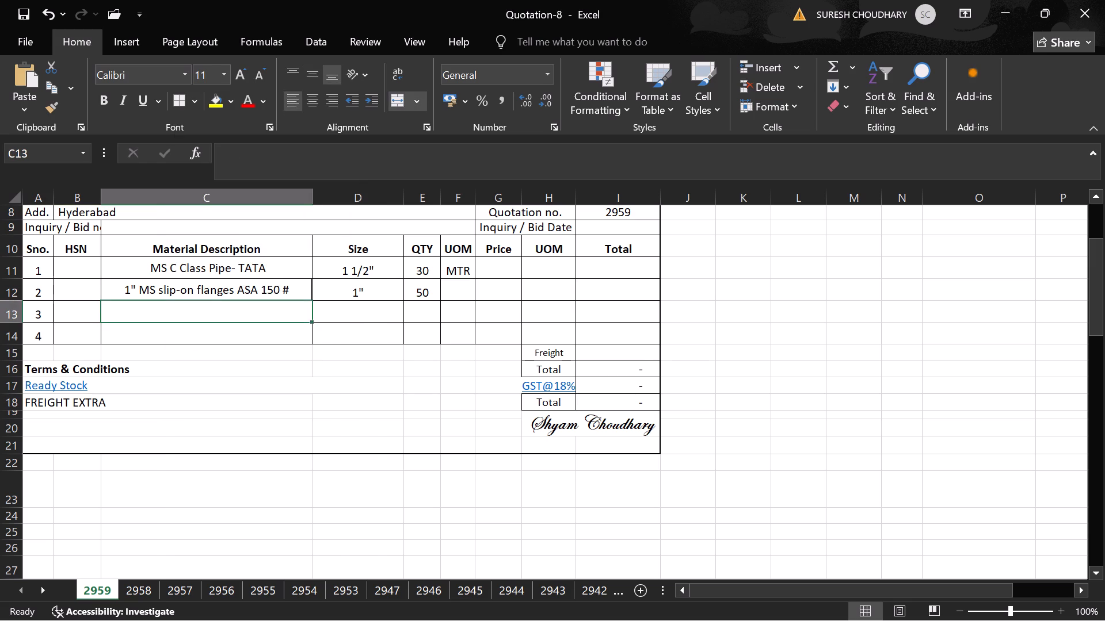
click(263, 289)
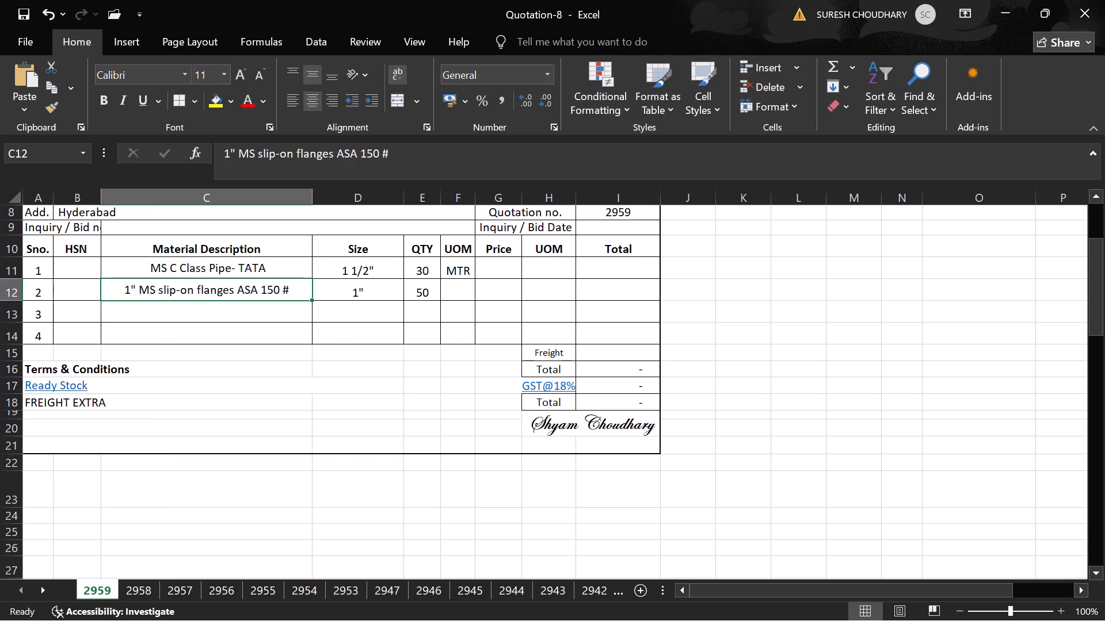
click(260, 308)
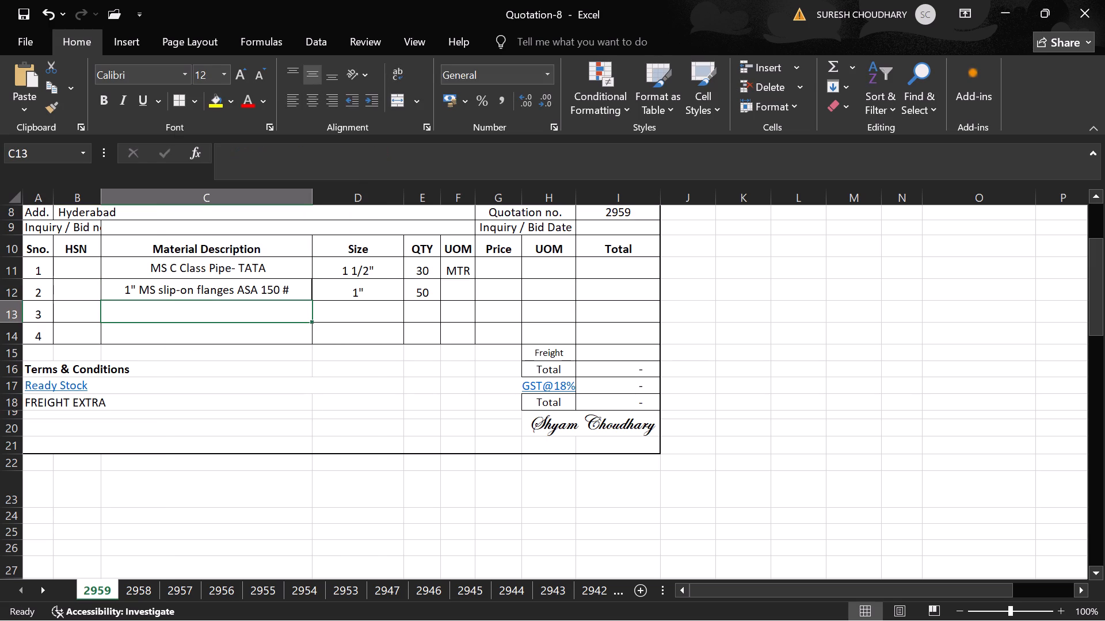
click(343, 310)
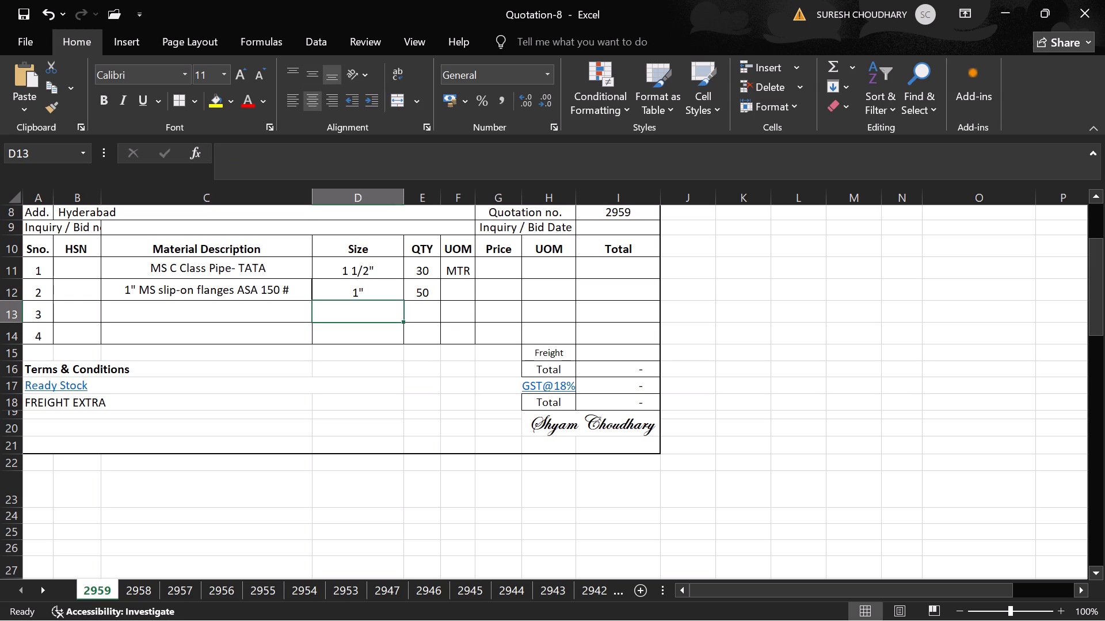
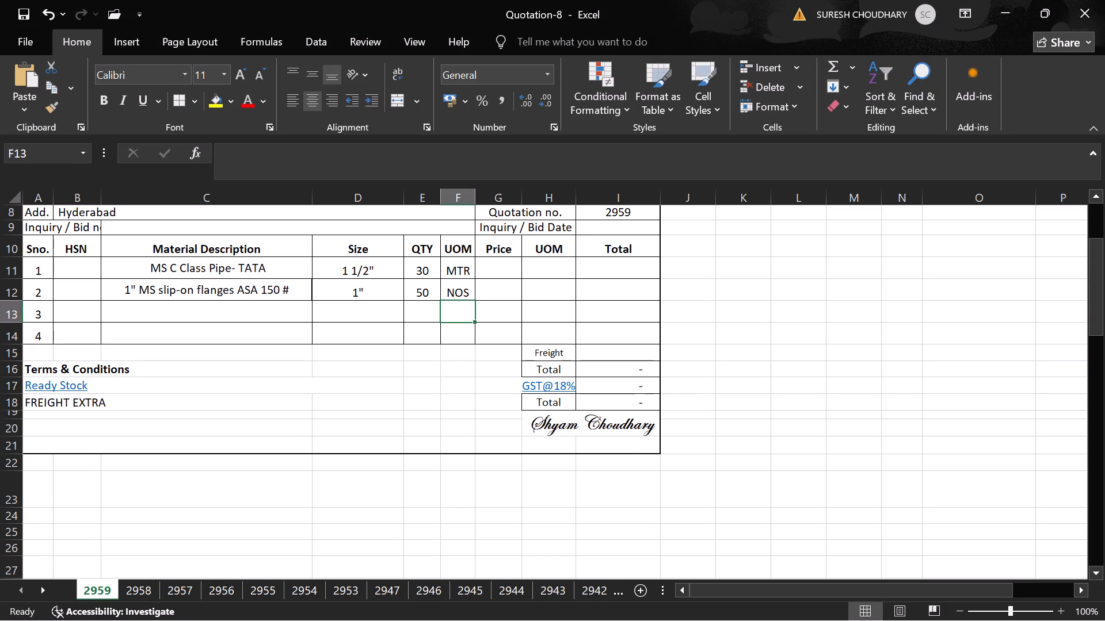
Insert five blank rows between items 3 and 4 of the quotation's line-item table.
double_click(174, 316)
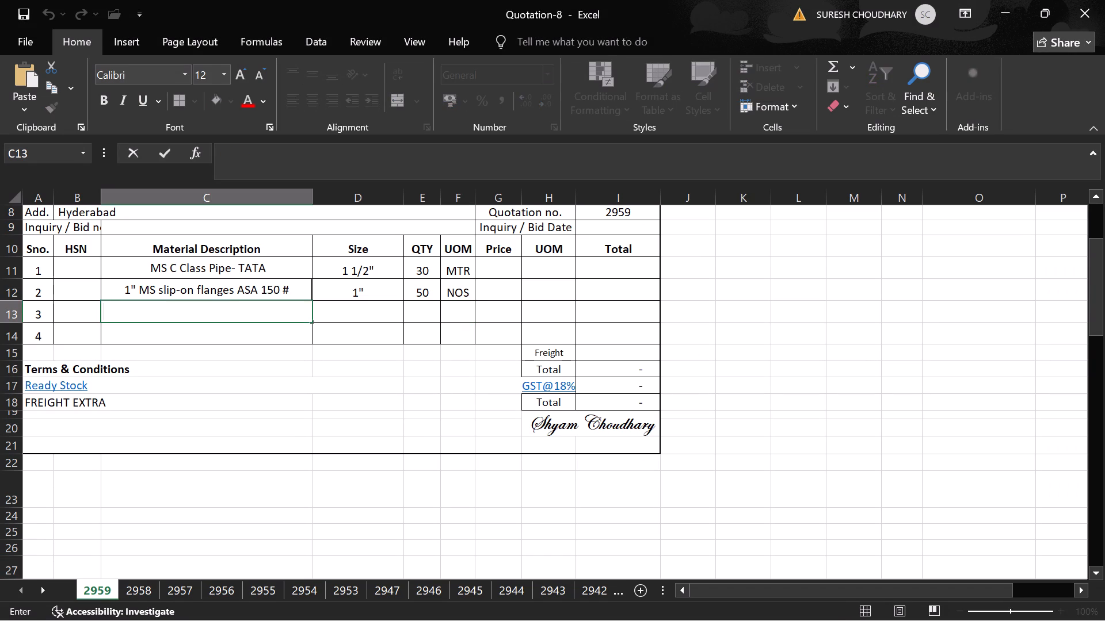
right_click(3, 338)
right_click(3, 338)
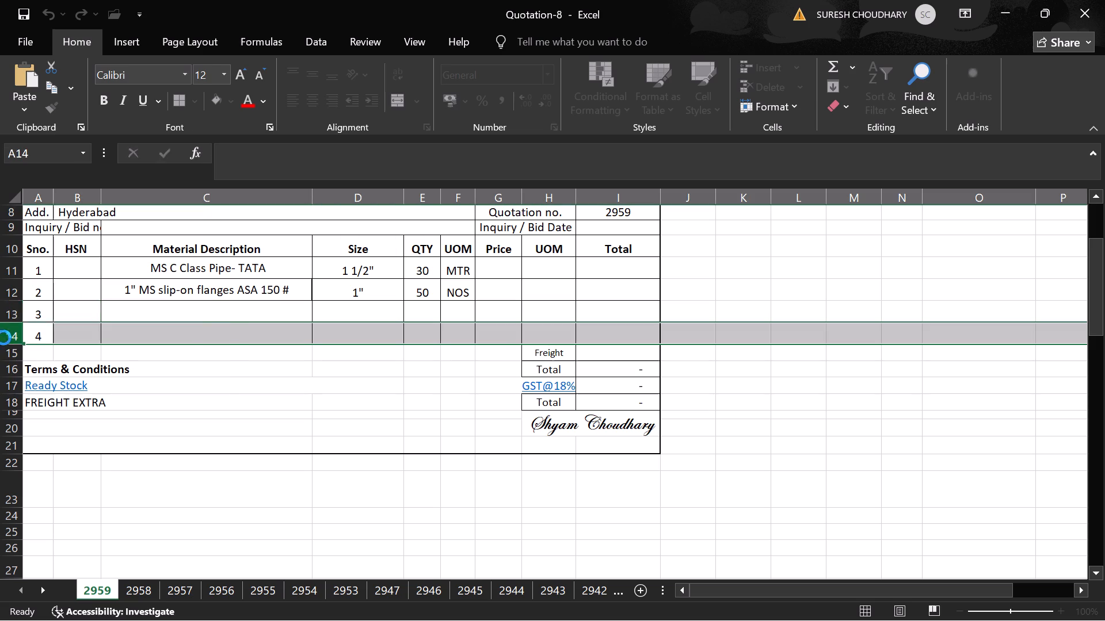
right_click(12, 335)
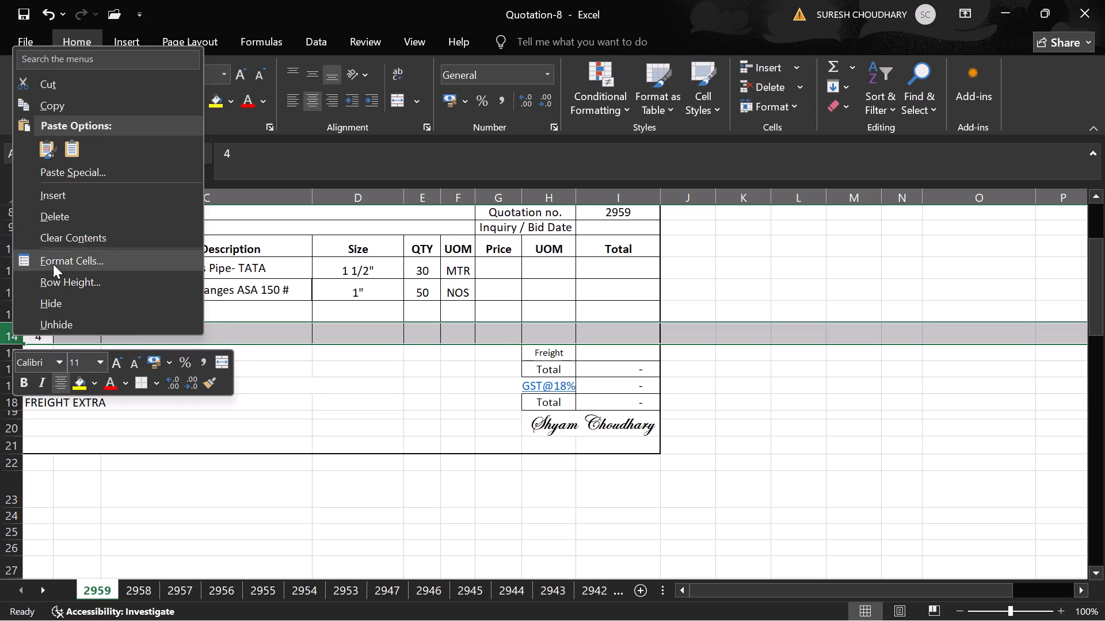
double_click(67, 194)
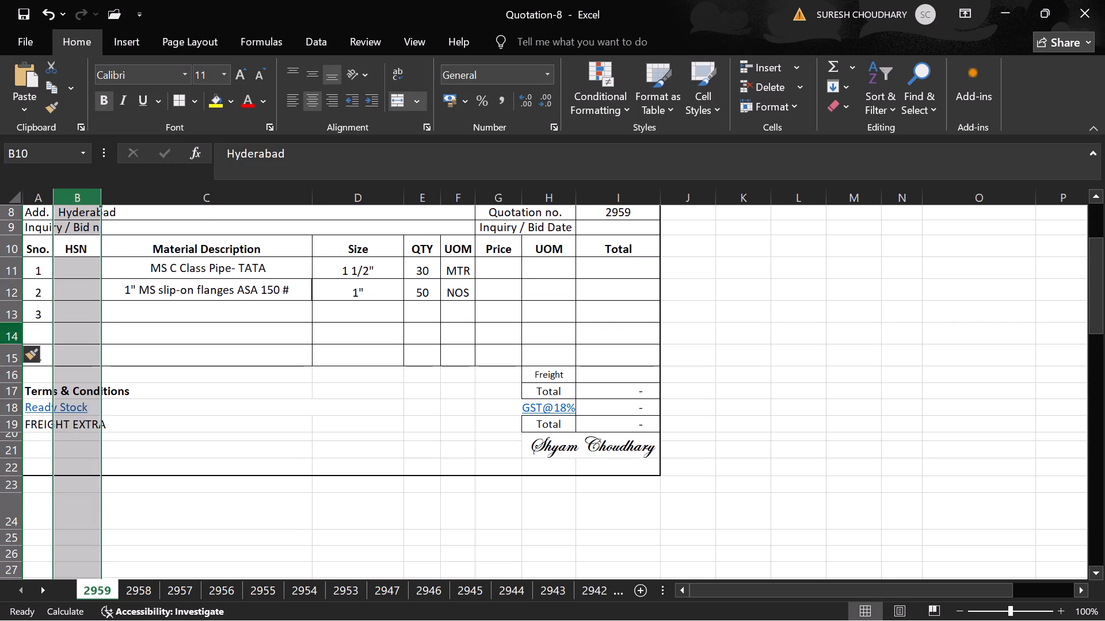
right_click(10, 335)
right_click(10, 335)
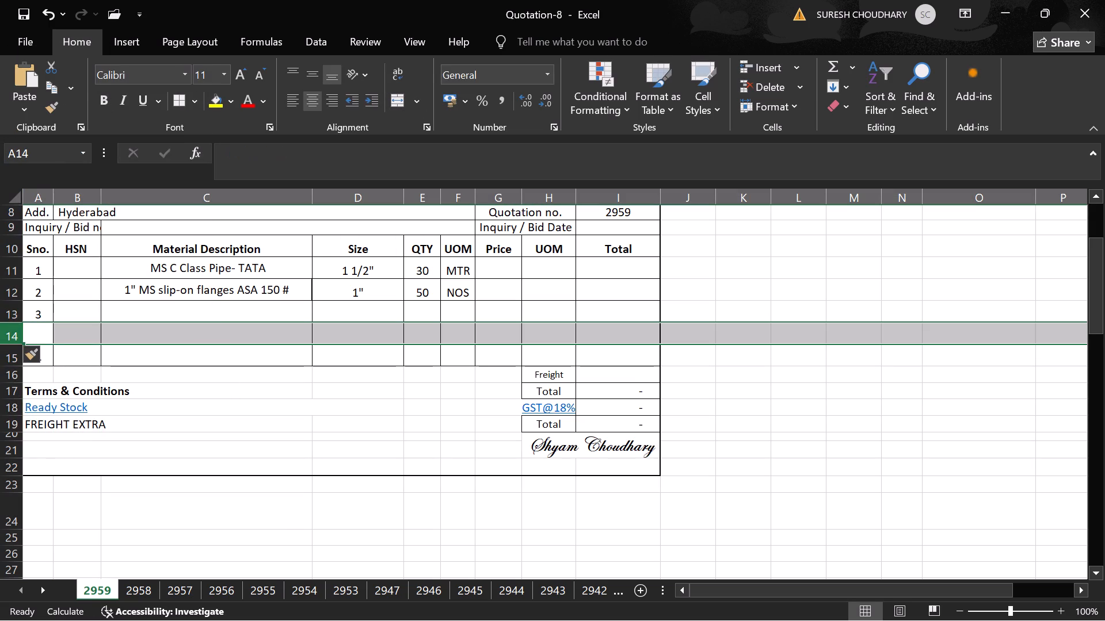
right_click(10, 330)
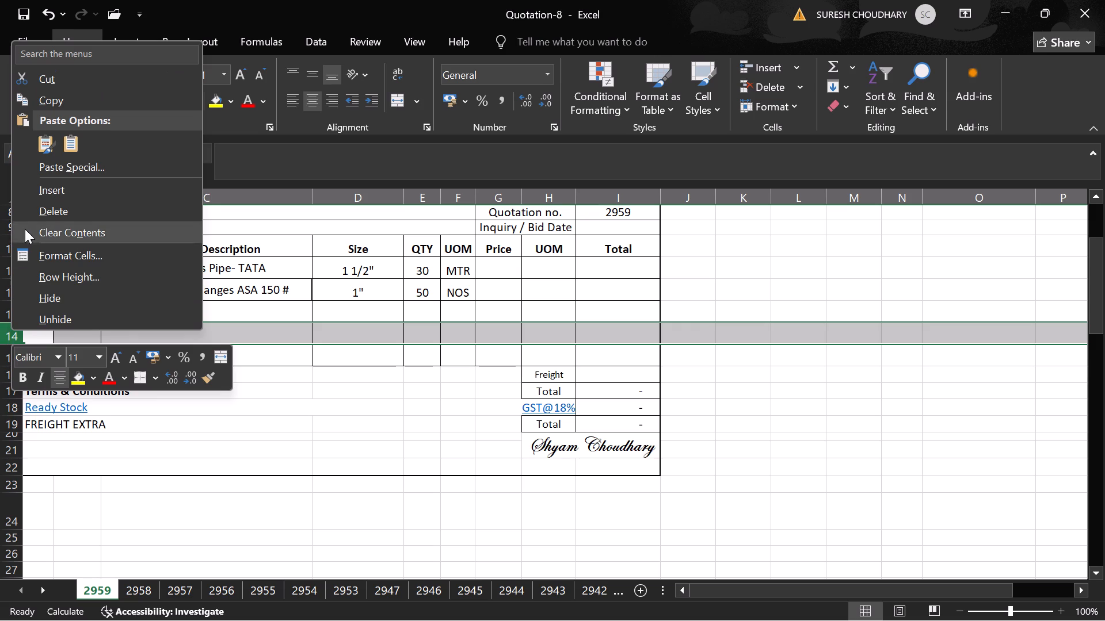
click(43, 189)
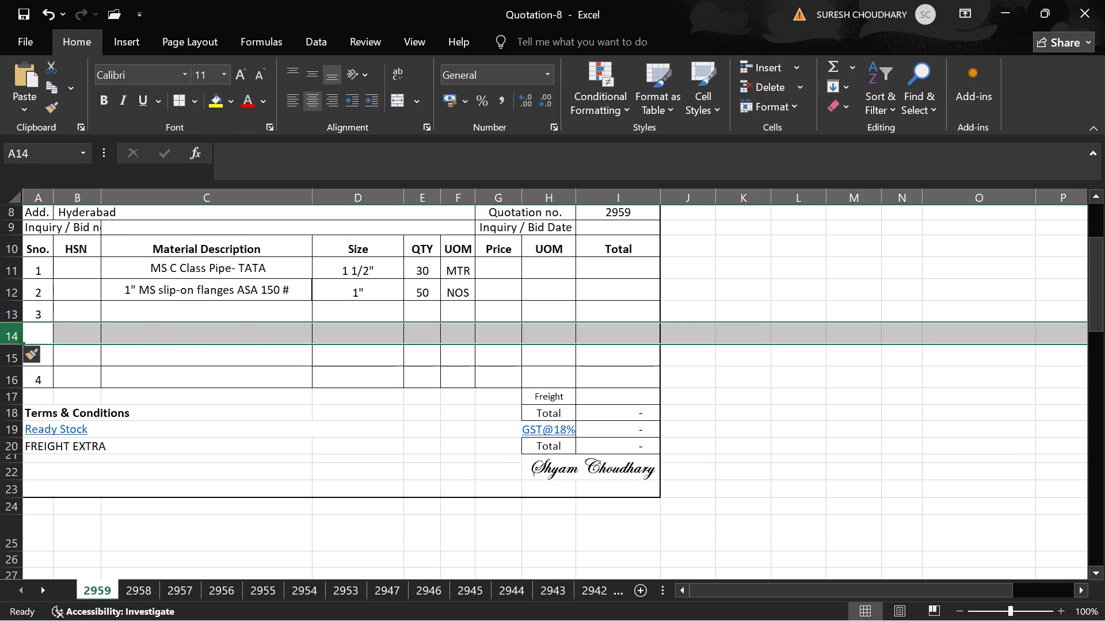
right_click(1, 333)
click(48, 194)
right_click(13, 351)
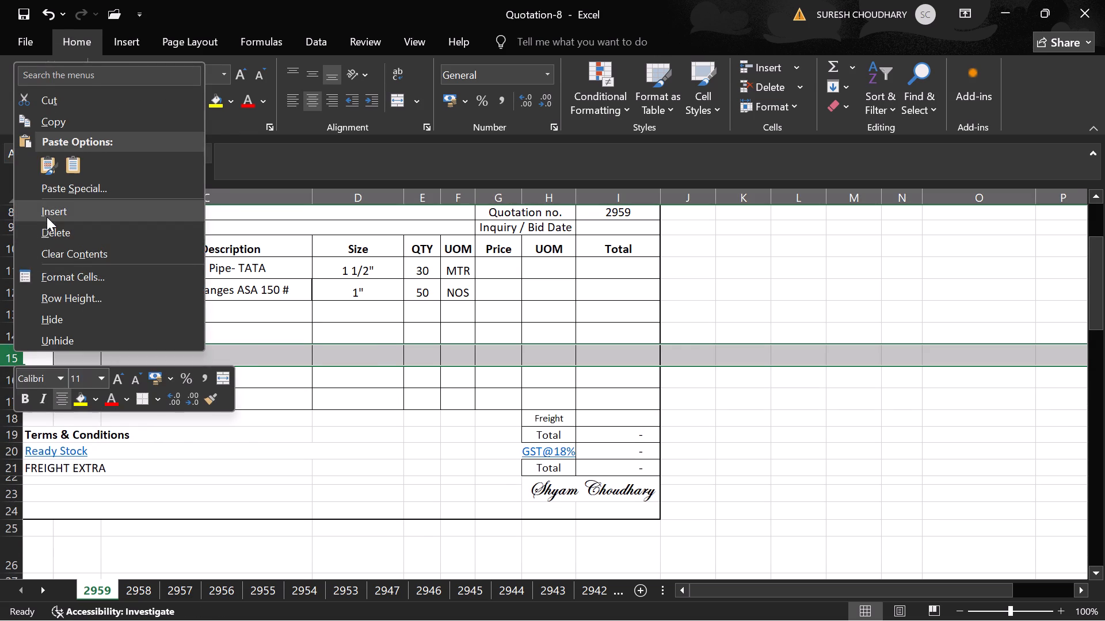
click(47, 217)
right_click(1, 369)
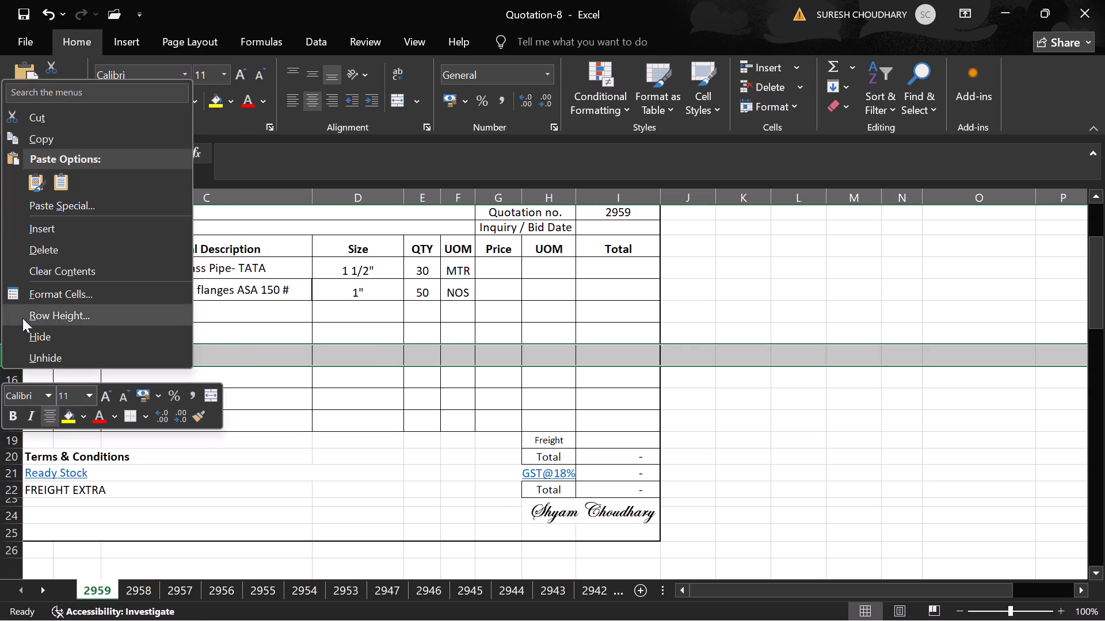
click(53, 229)
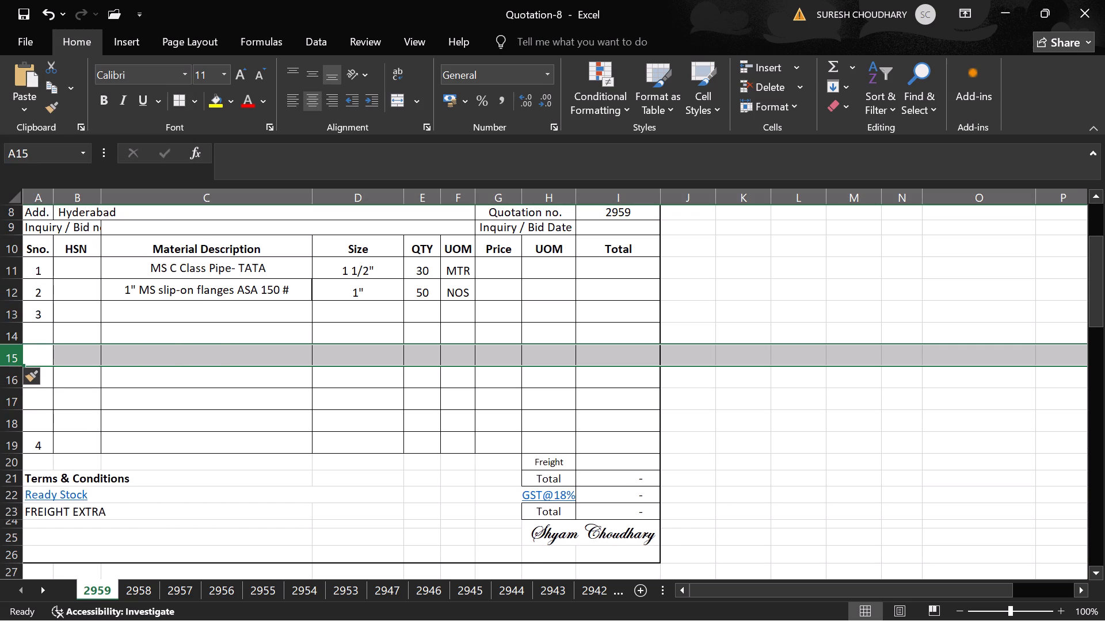
Open item 3's empty Material Description cell, C13, for text entry.
double_click(155, 314)
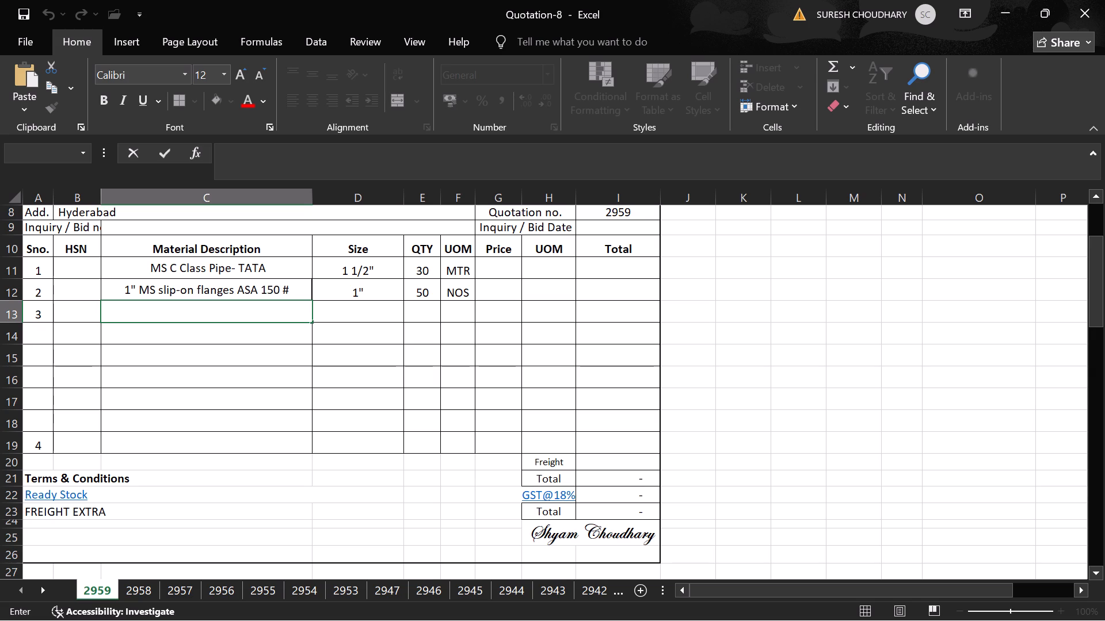
Remove the leading 1" size from item 2's description in C12 so it reads MS slip-on flanges ASA 150 #.
double_click(179, 285)
double_click(234, 151)
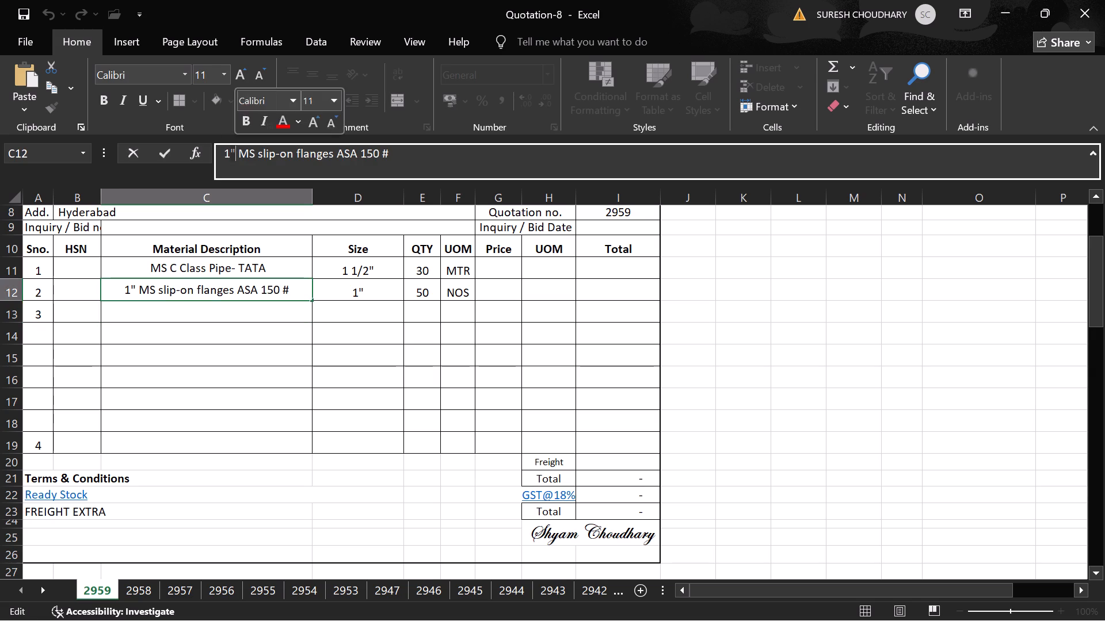
key(BackSpace)
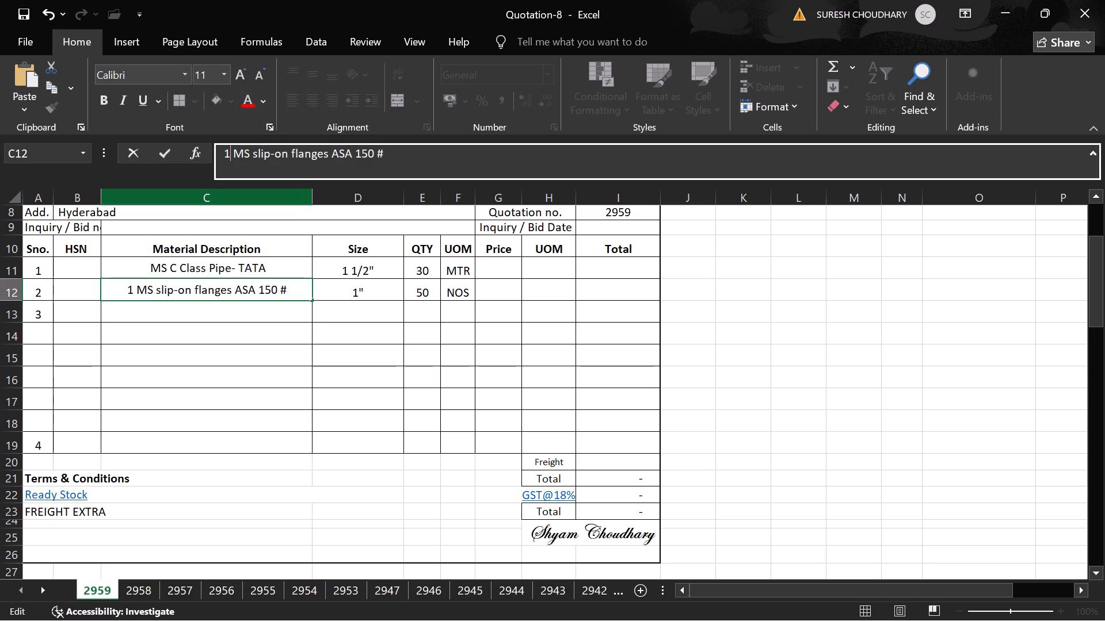
key(BackSpace)
key(BackSpace)
key(BackSpace)
key(Right)
key(BackSpace)
key(BackSpace)
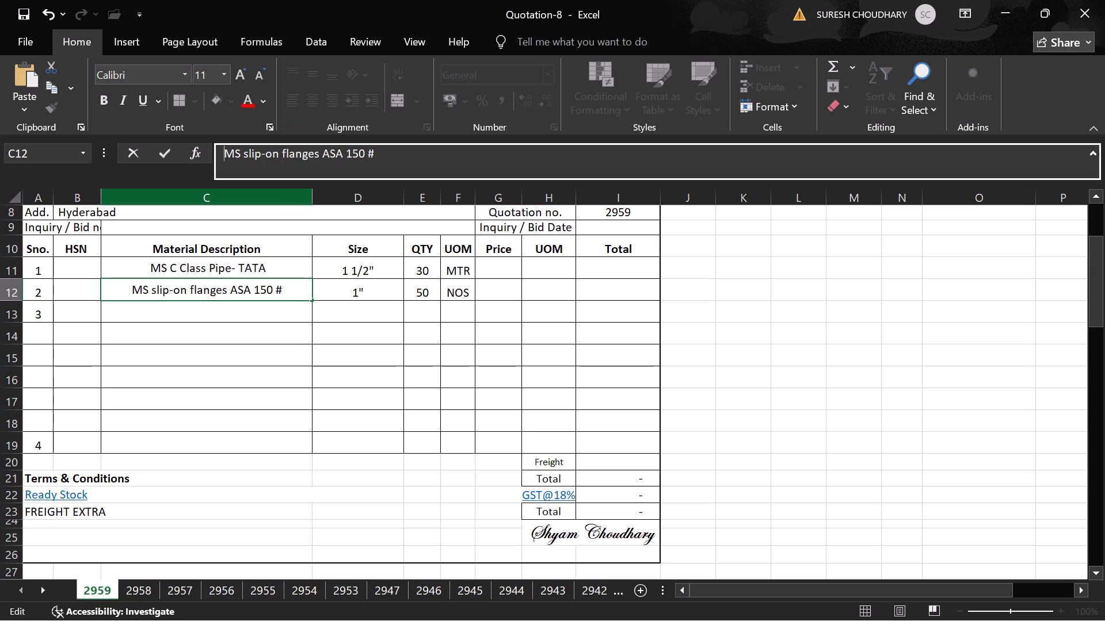
key(BackSpace)
key(Return)
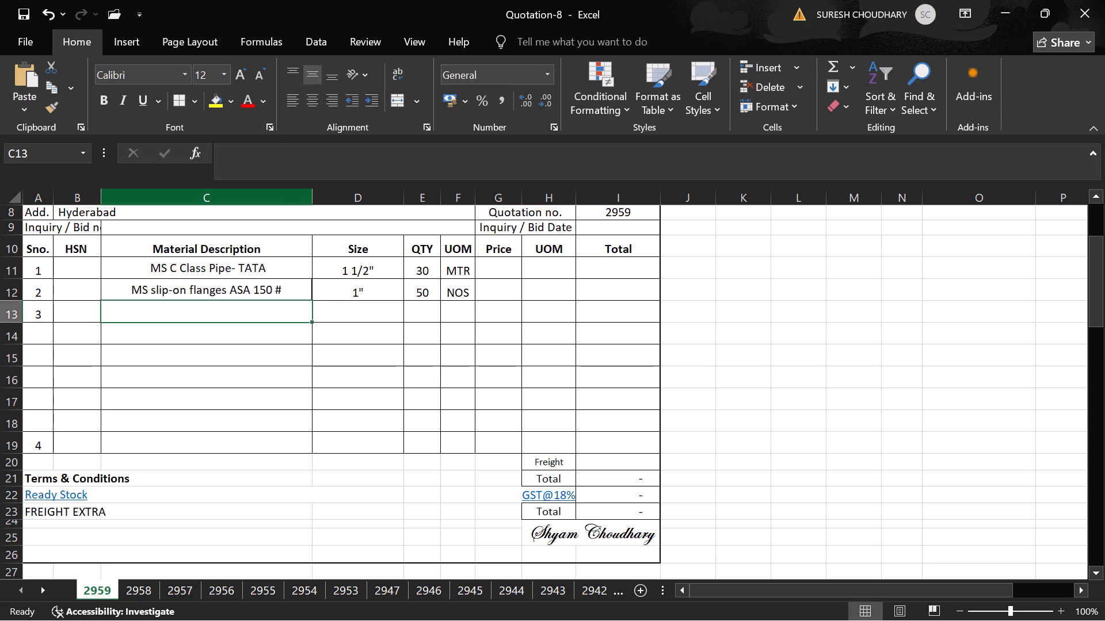
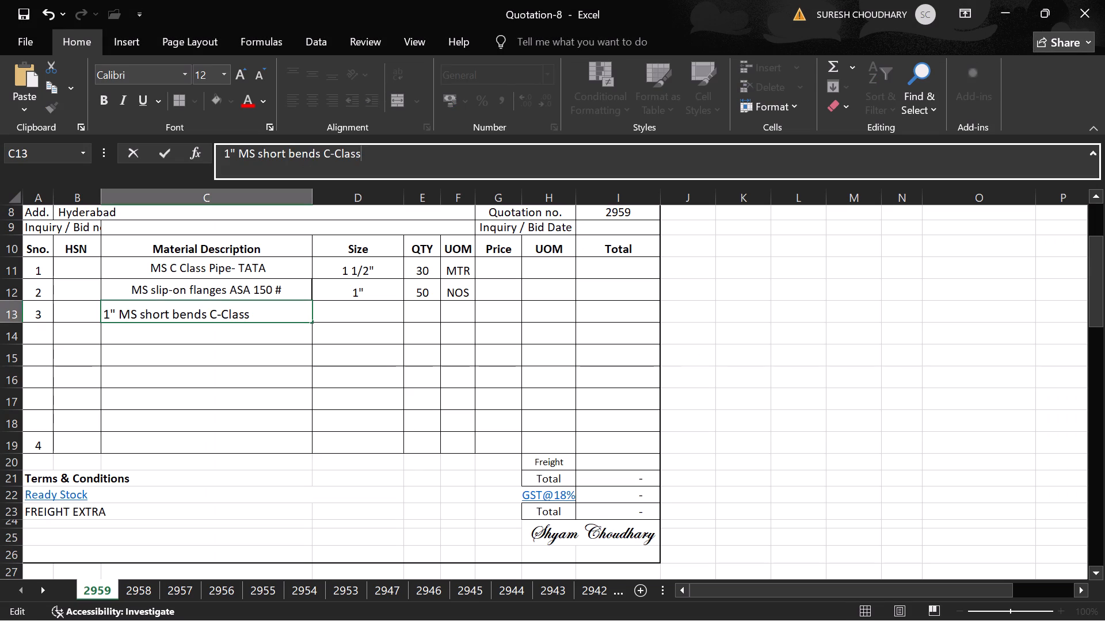
Enter 1" in the Size column, D13, for item 3, the MS short bends C-Class, and return to its description cell.
double_click(350, 312)
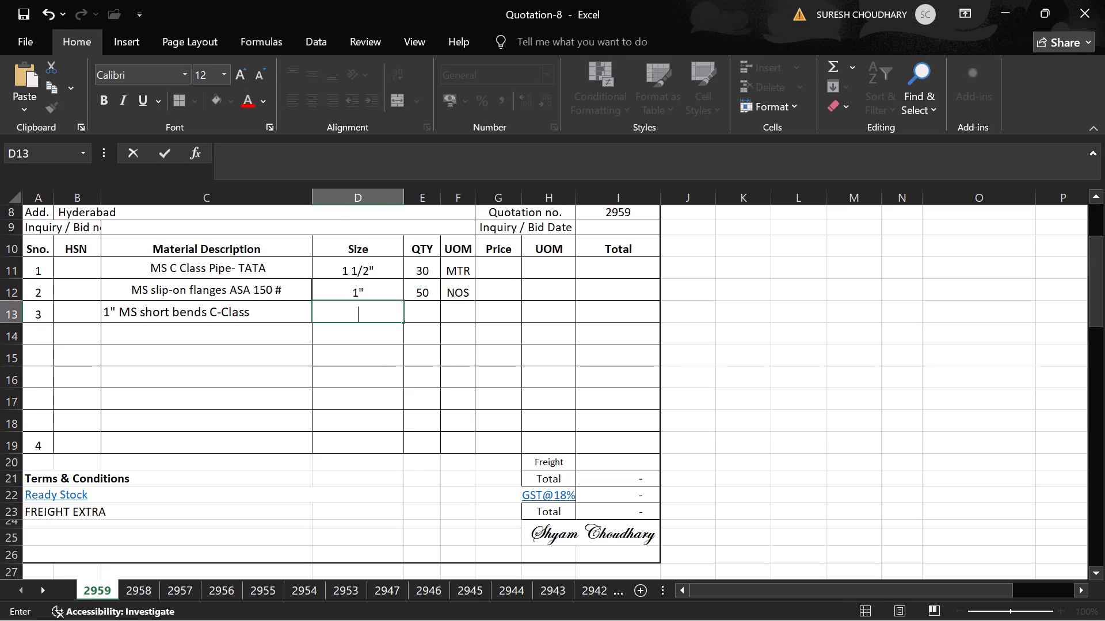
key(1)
key(shift+quotedbl)
click(181, 304)
click(181, 311)
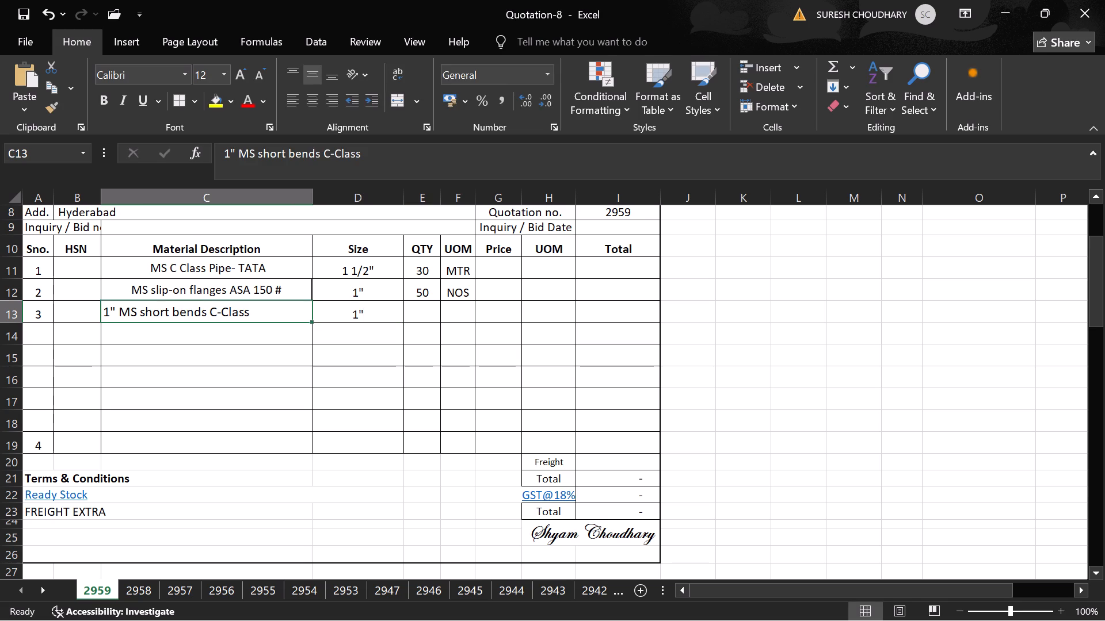
Centre-align the Material Description cells from item 2 down to item 4, C12 to C19.
drag(211, 260, 202, 455)
drag(202, 447, 202, 435)
click(211, 267)
drag(211, 267, 211, 365)
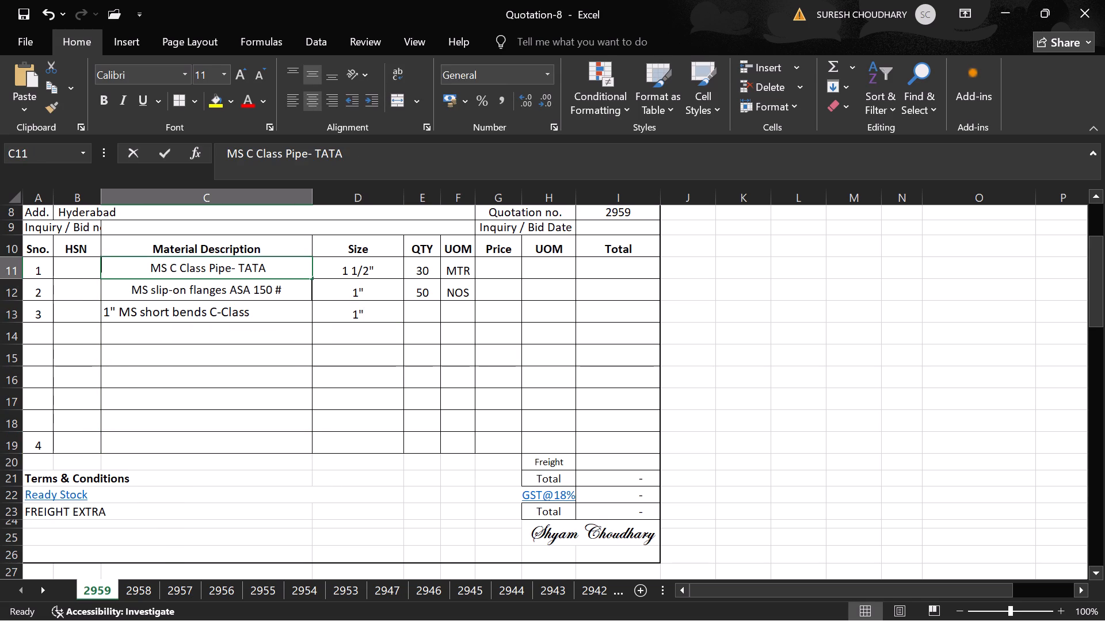
drag(211, 365, 211, 369)
drag(222, 265, 222, 435)
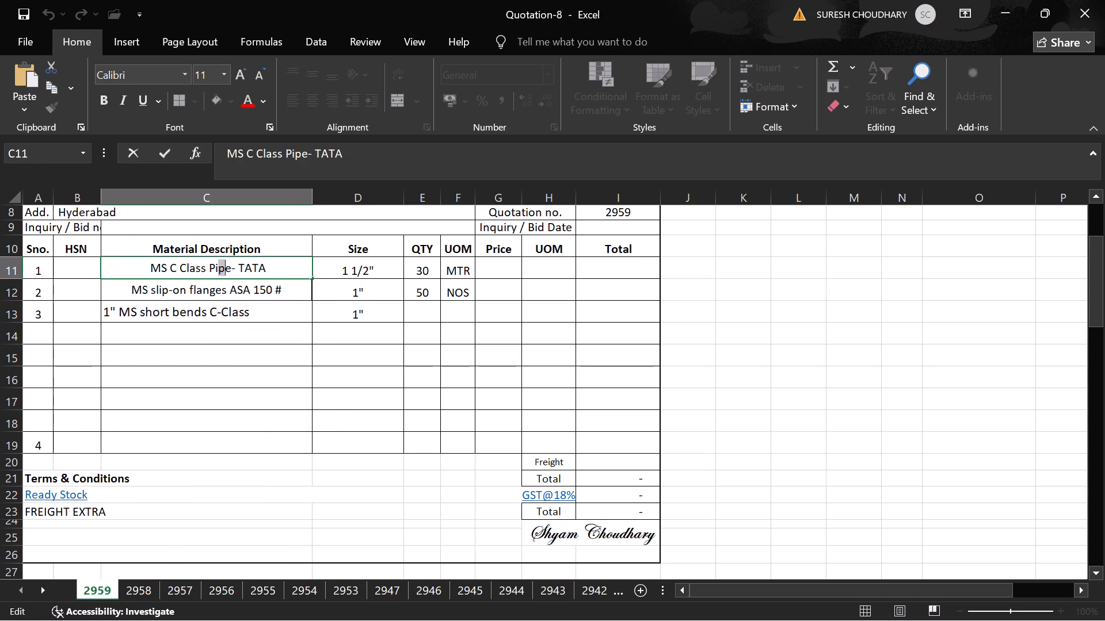
click(287, 232)
click(269, 264)
drag(269, 281, 258, 440)
double_click(311, 101)
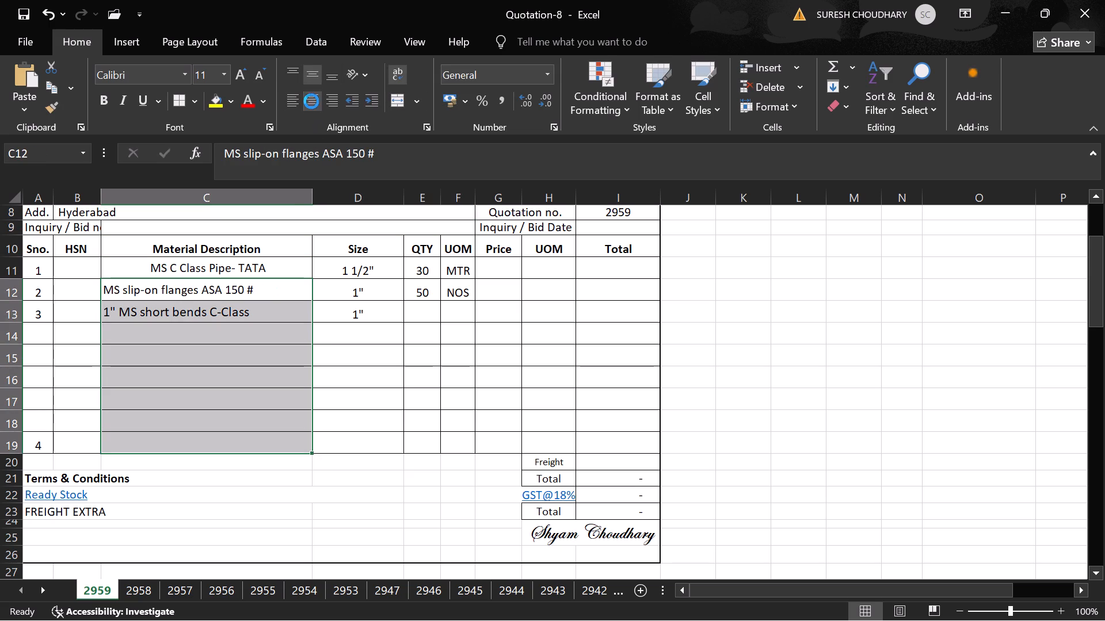
Centre-align the Material Description cells C12 to C19, covering items 2 to 4.
click(311, 102)
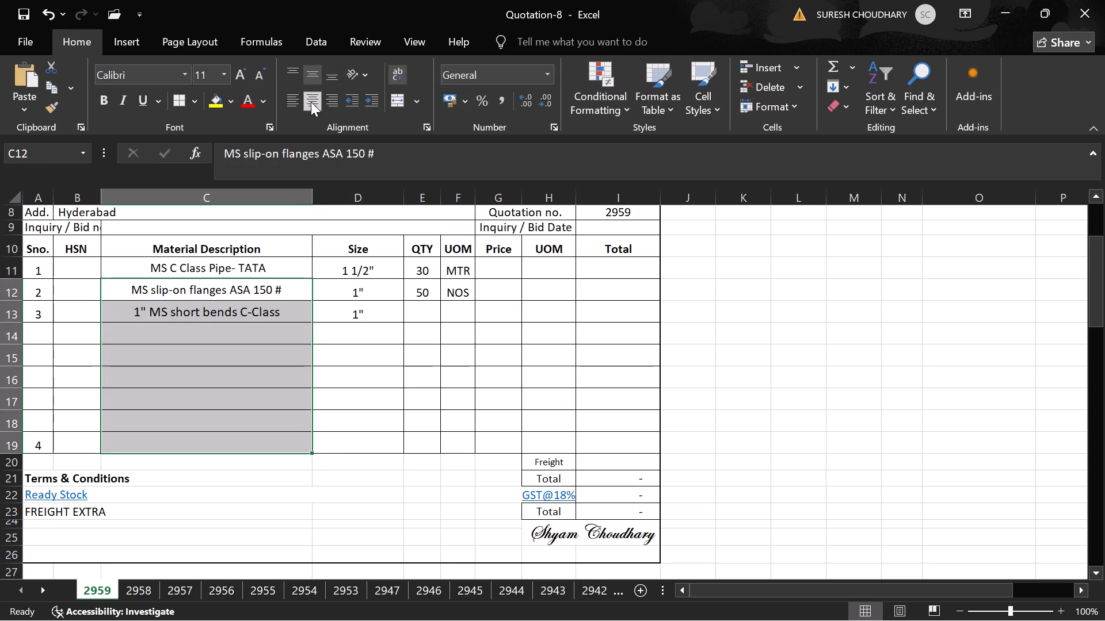
click(230, 328)
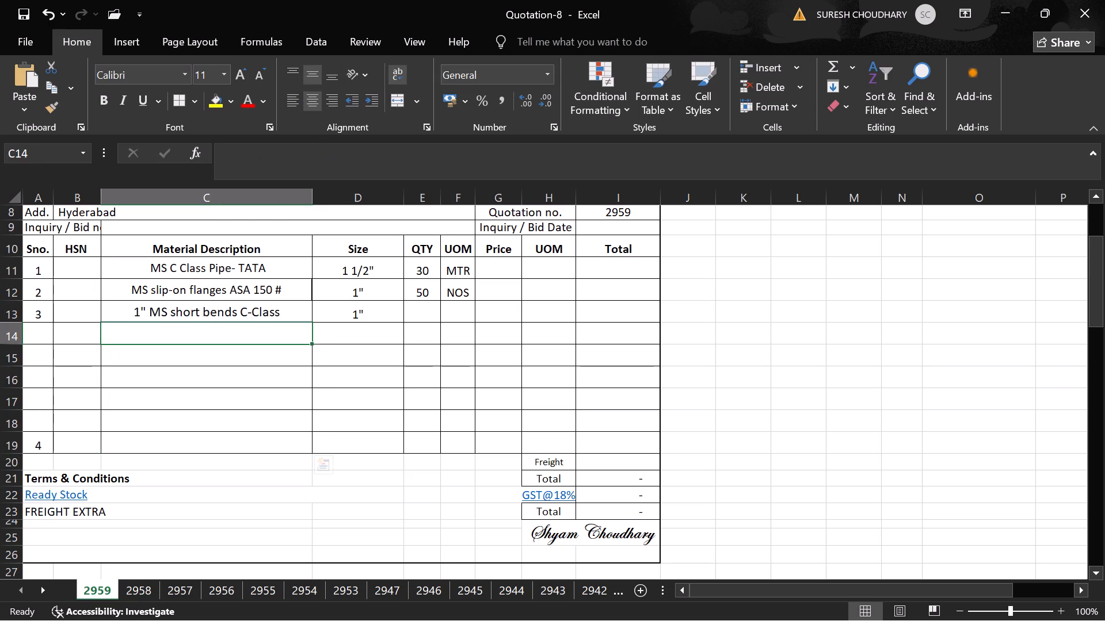
Delete the leading 1" size from item 3's Material Description in C13, keeping "MS short bends C-Class".
click(141, 309)
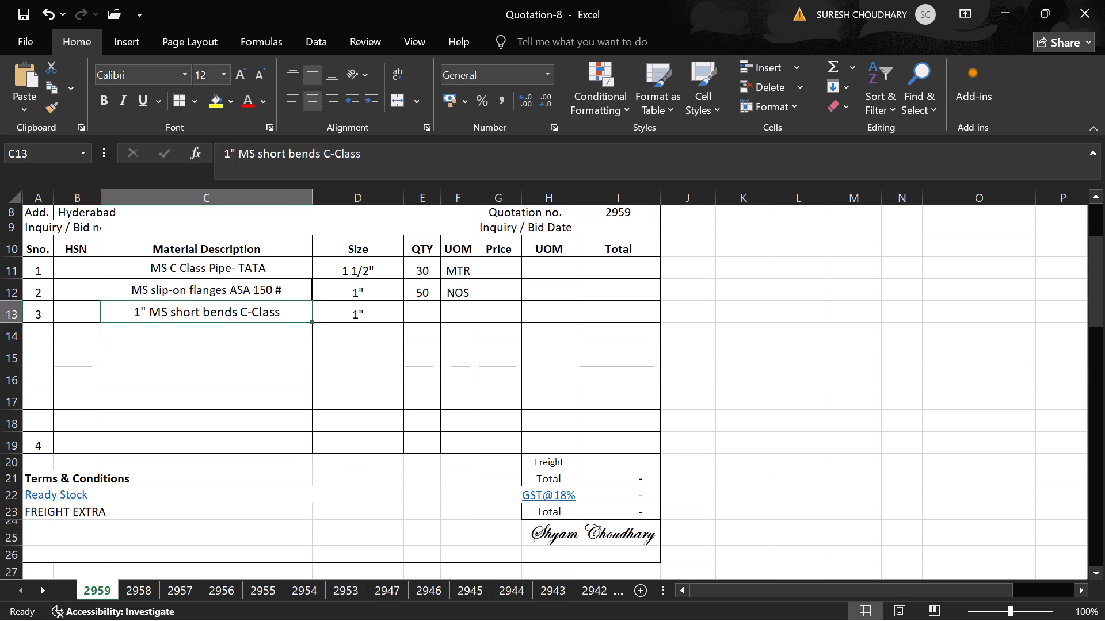
click(237, 151)
key(BackSpace)
key(BackSpace)
key(BackSpace)
key(BackSpace)
key(BackSpace)
key(BackSpace)
key(BackSpace)
key(BackSpace)
key(BackSpace)
key(BackSpace)
key(BackSpace)
key(BackSpace)
key(BackSpace)
key(BackSpace)
key(BackSpace)
key(BackSpace)
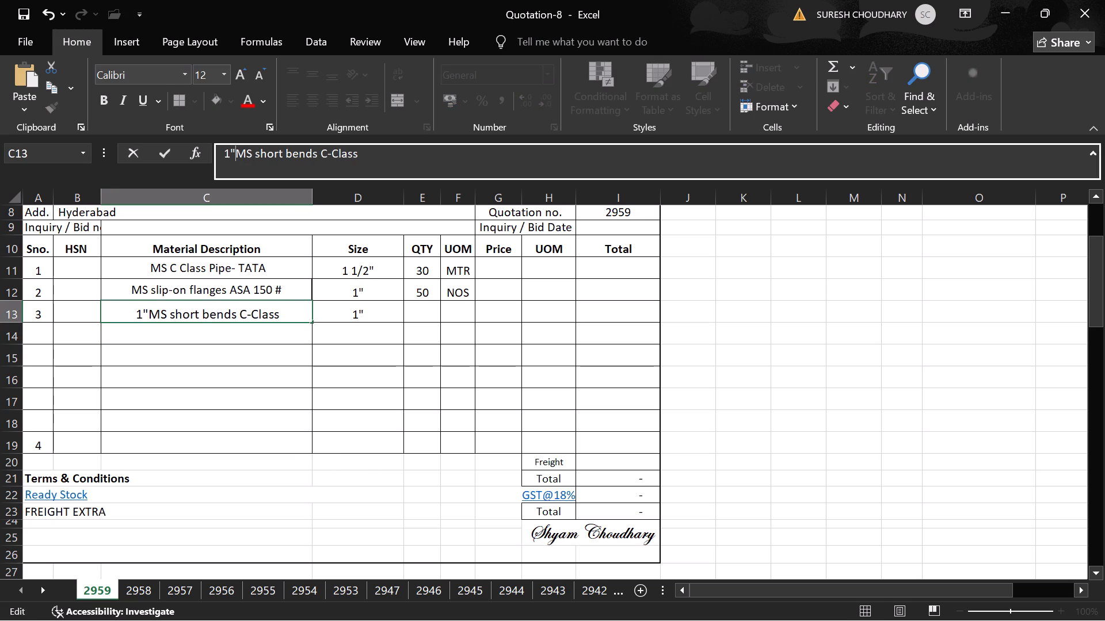
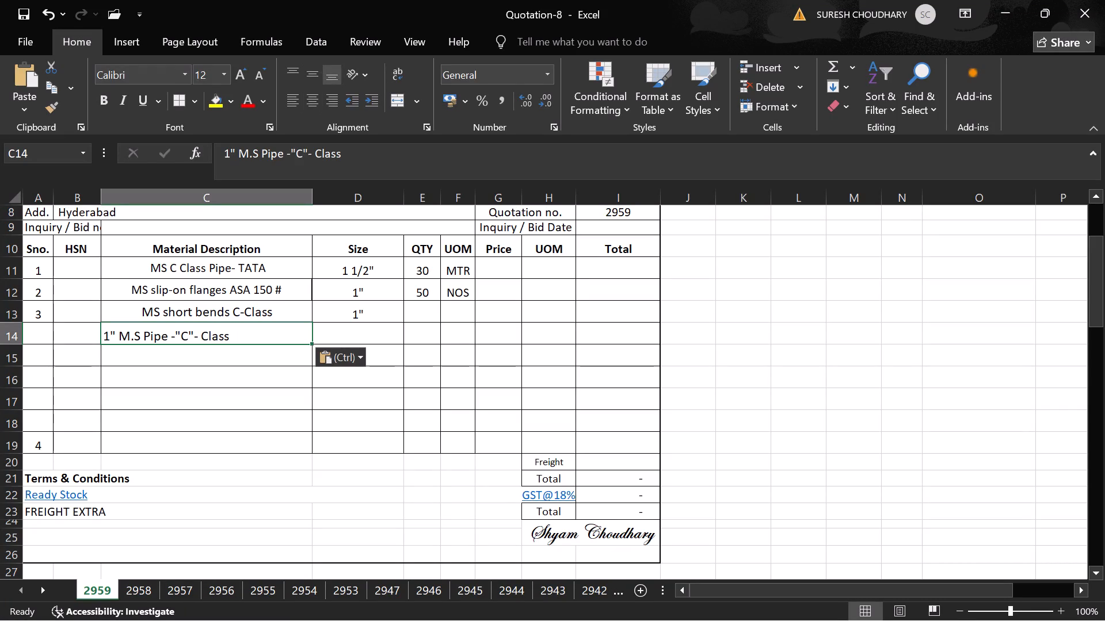
Centre-align the pasted 1" M.S Pipe -"C"- Class description in cell C14.
click(308, 101)
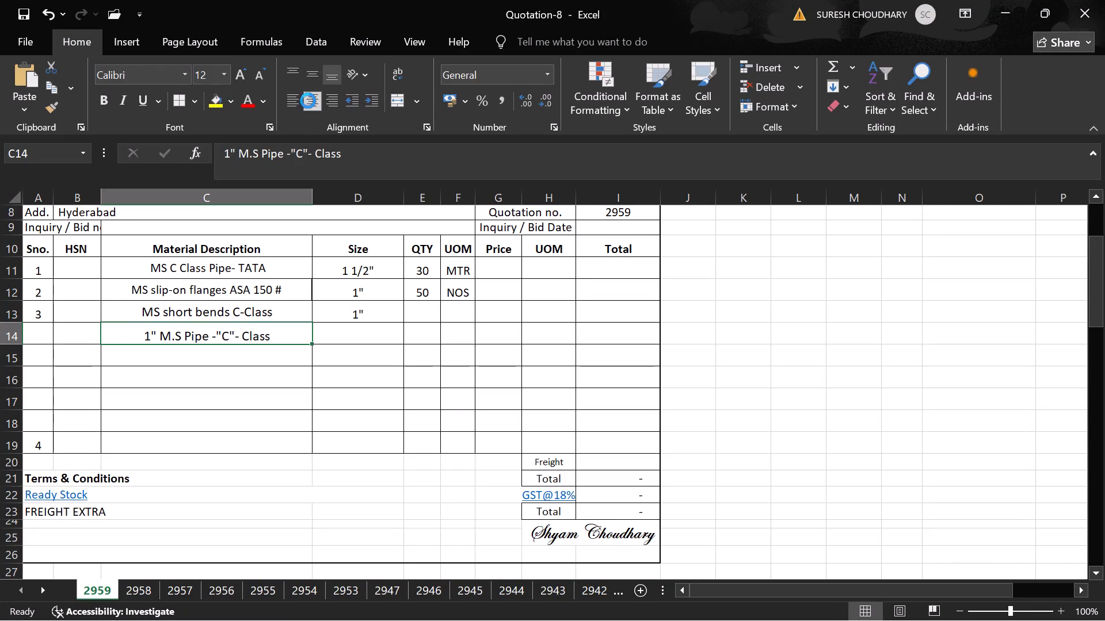
click(153, 333)
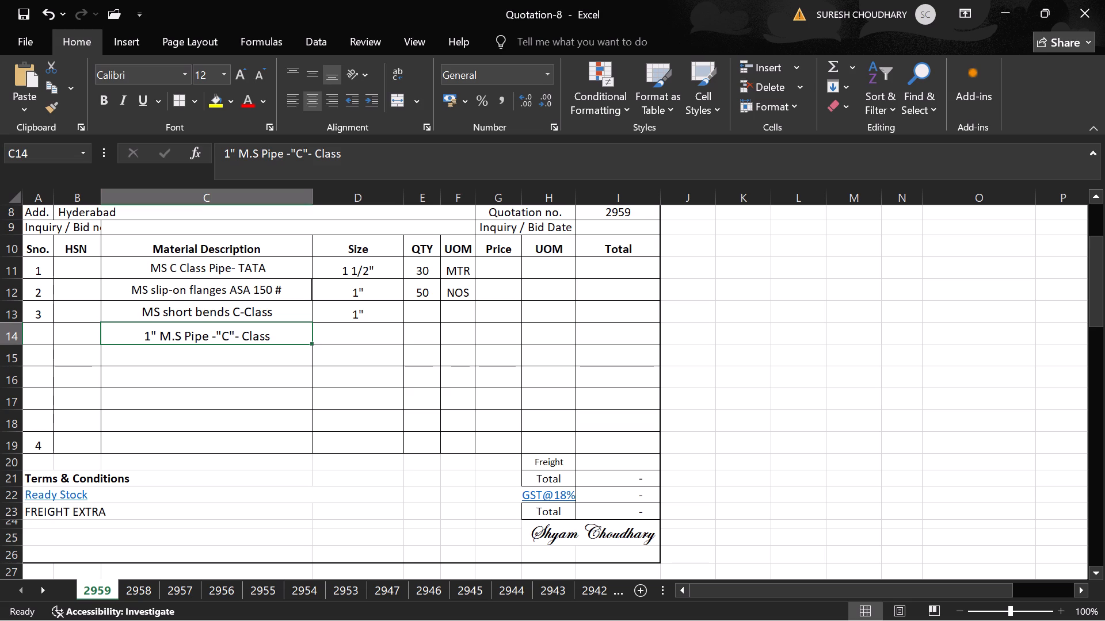
Move the 1" size out of the M.S Pipe -"C"- Class description in C14 into its Size cell, D14.
click(231, 151)
click(238, 152)
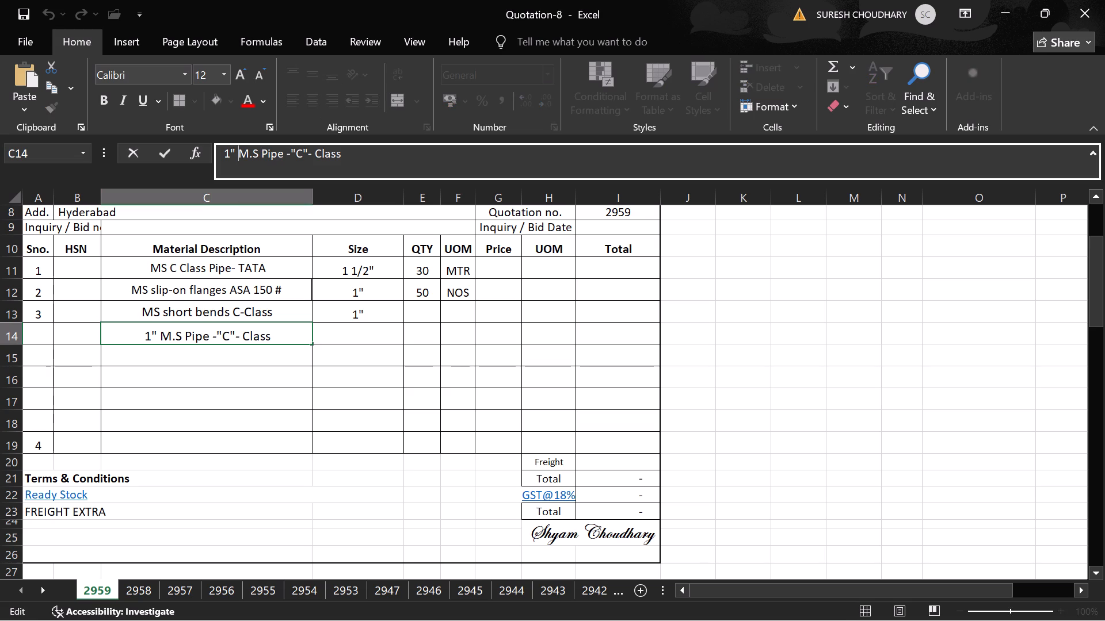
key(Left)
key(BackSpace)
key(BackSpace)
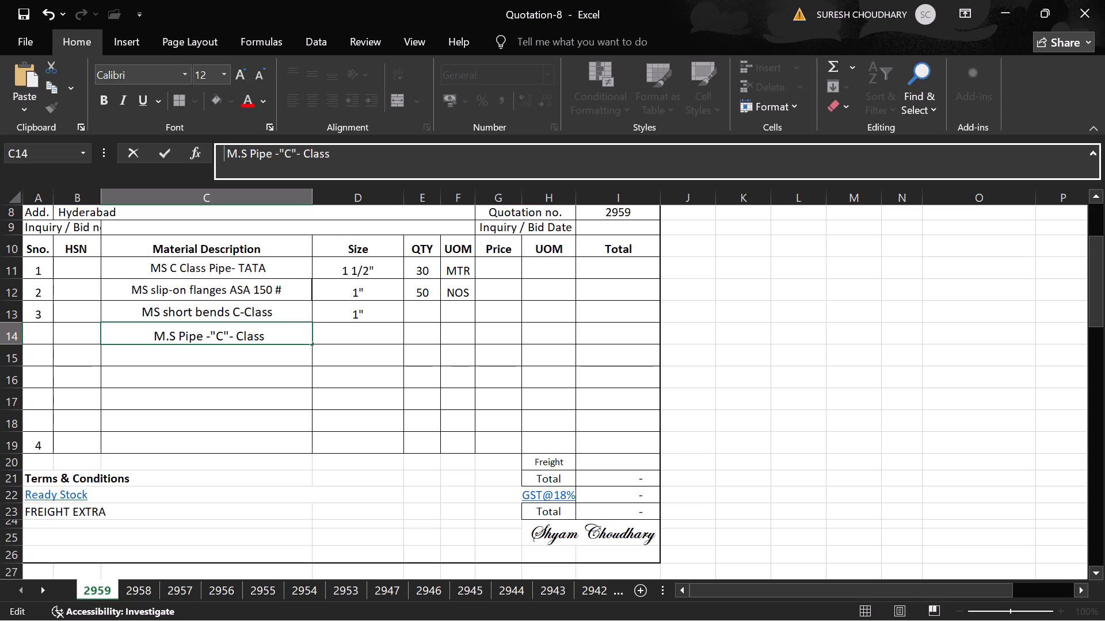
click(368, 333)
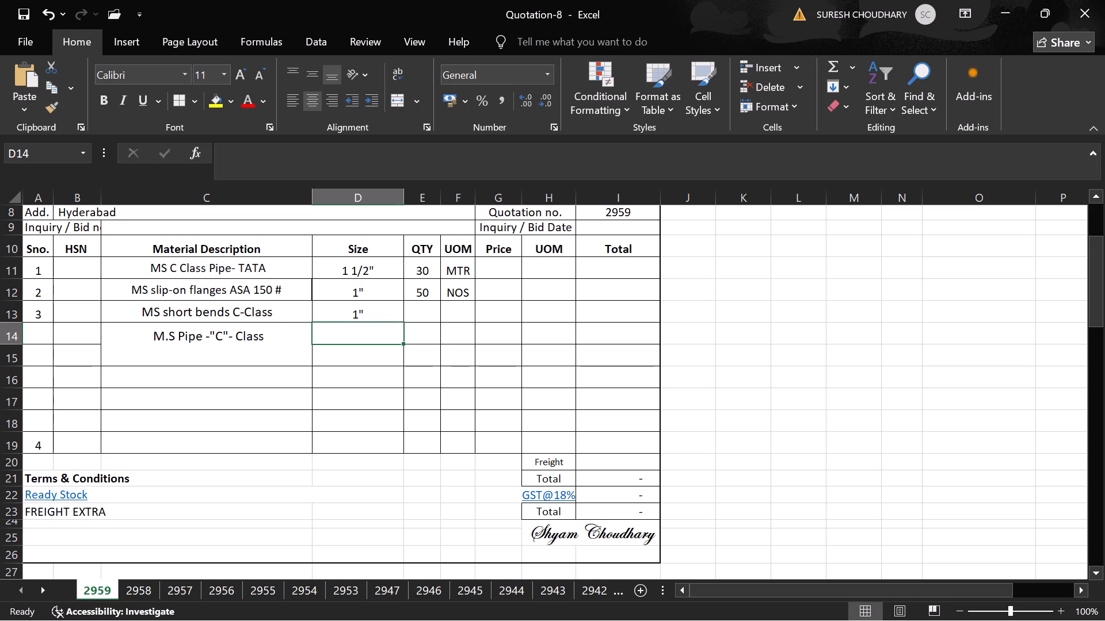
key(1)
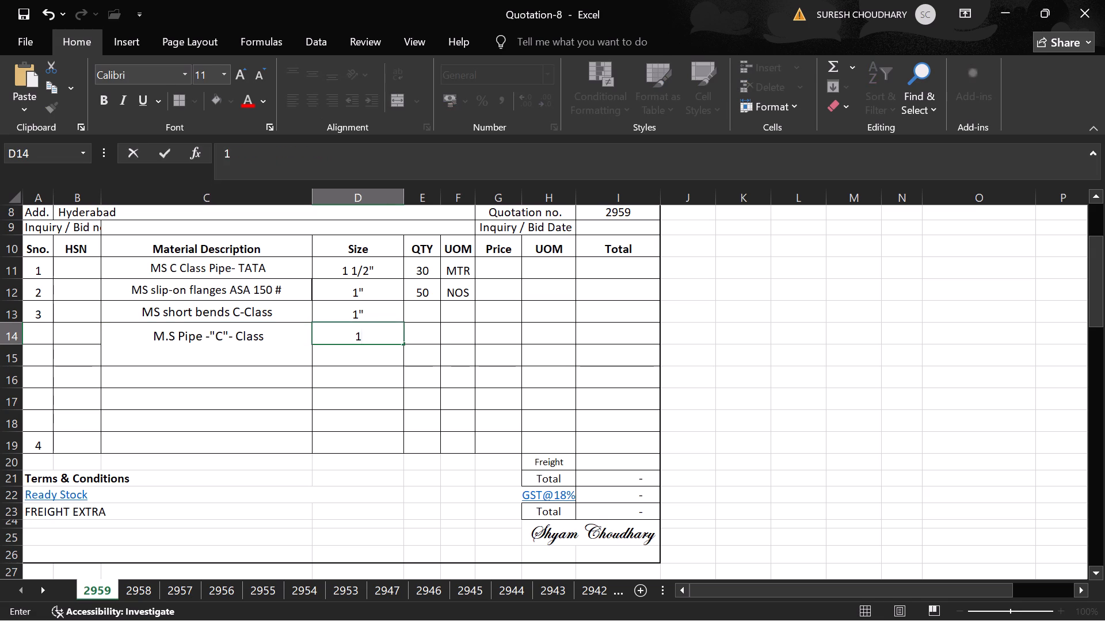
key(shift+quotedbl)
click(210, 356)
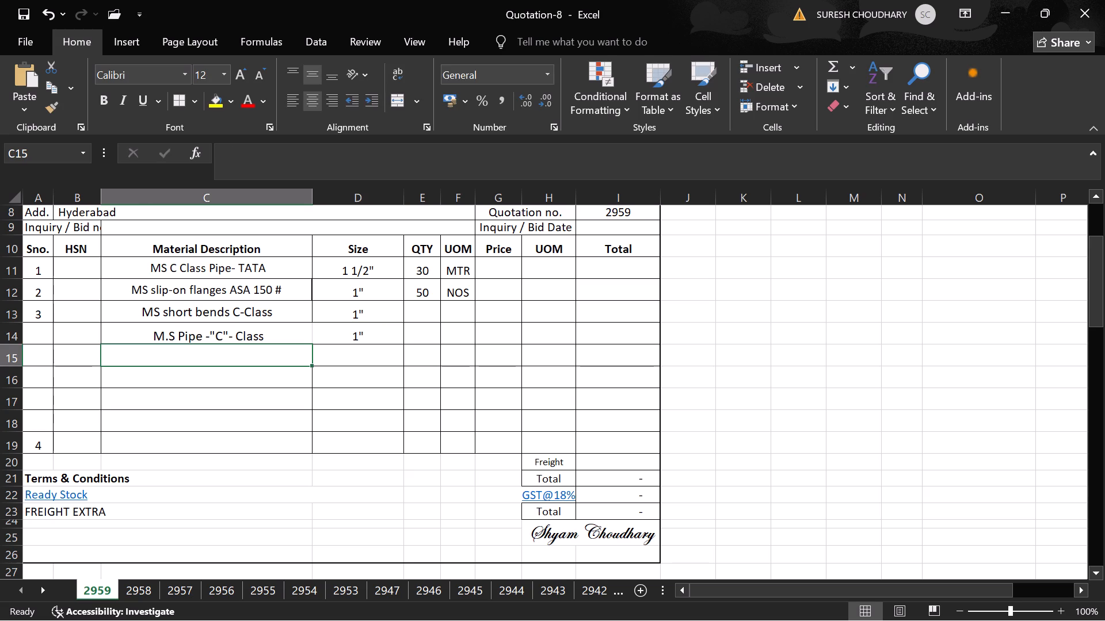
Apply all borders to the M.S Pipe -"C"- Class description cell, C14.
click(280, 331)
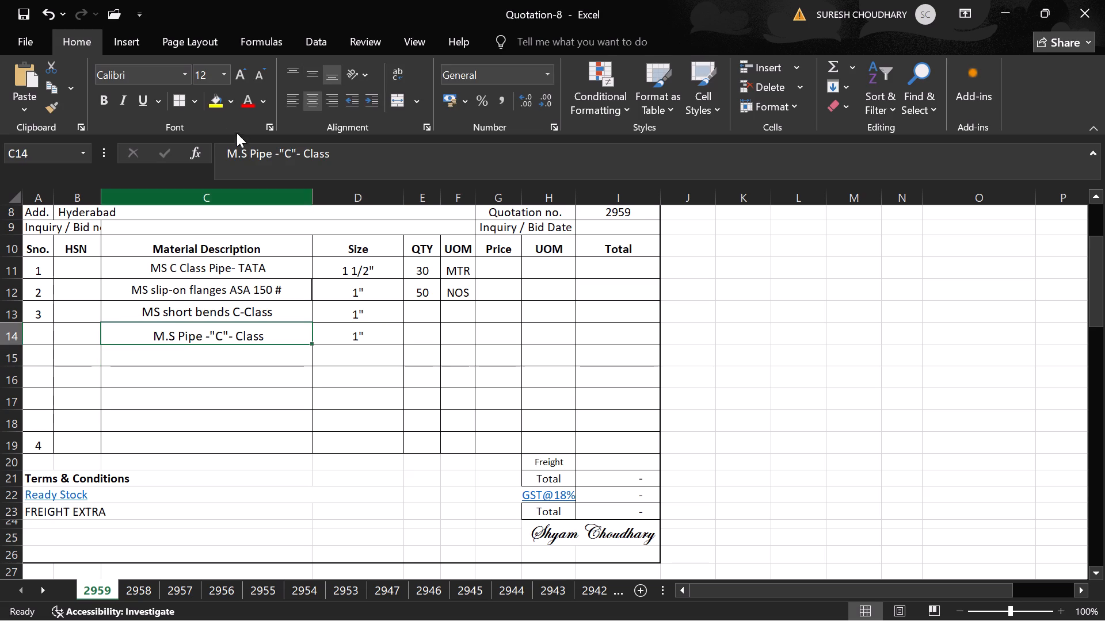
click(191, 101)
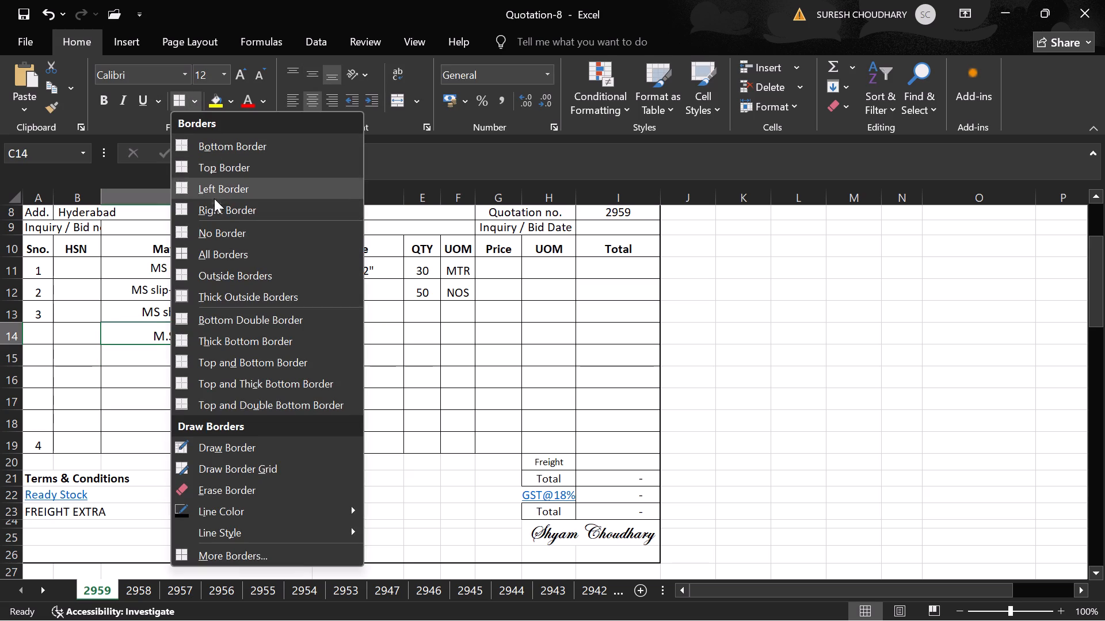
click(20, 393)
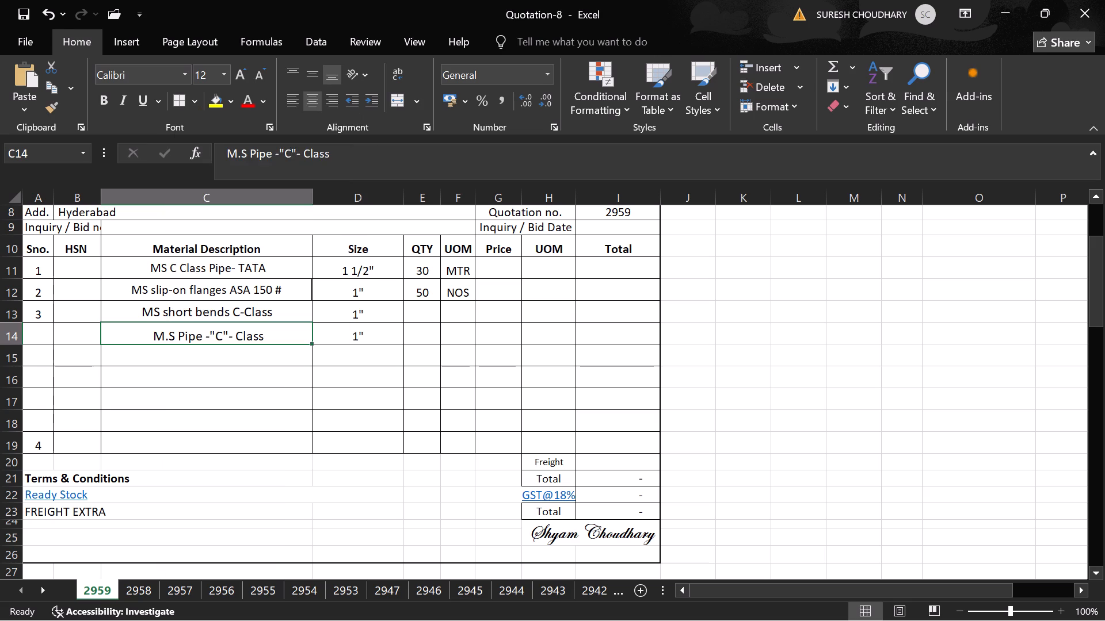
click(146, 360)
click(283, 336)
double_click(189, 106)
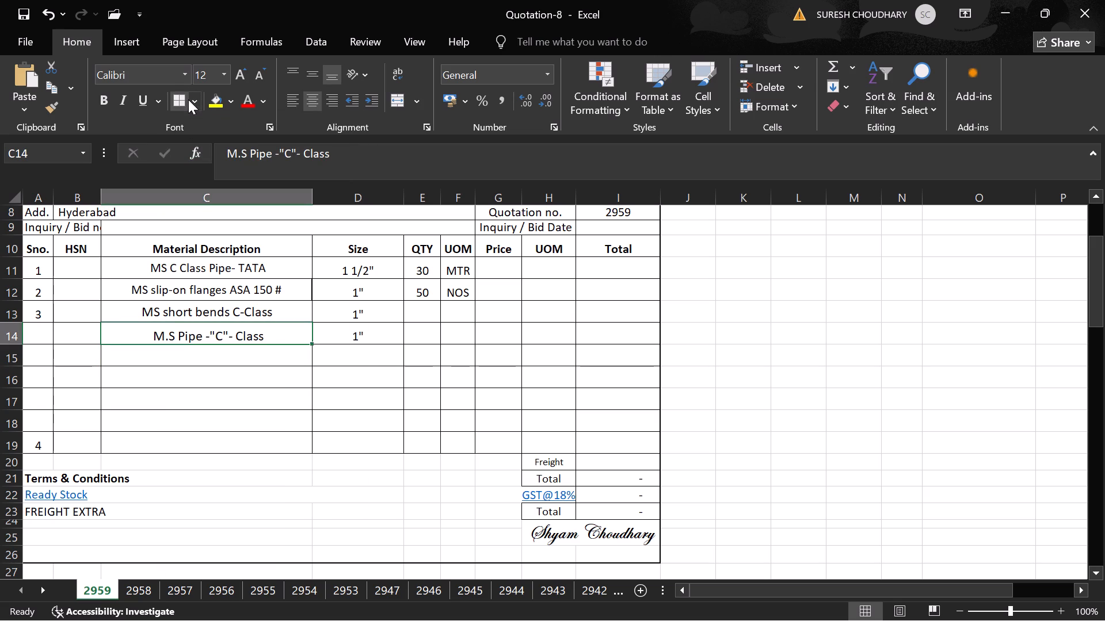
click(188, 99)
click(192, 100)
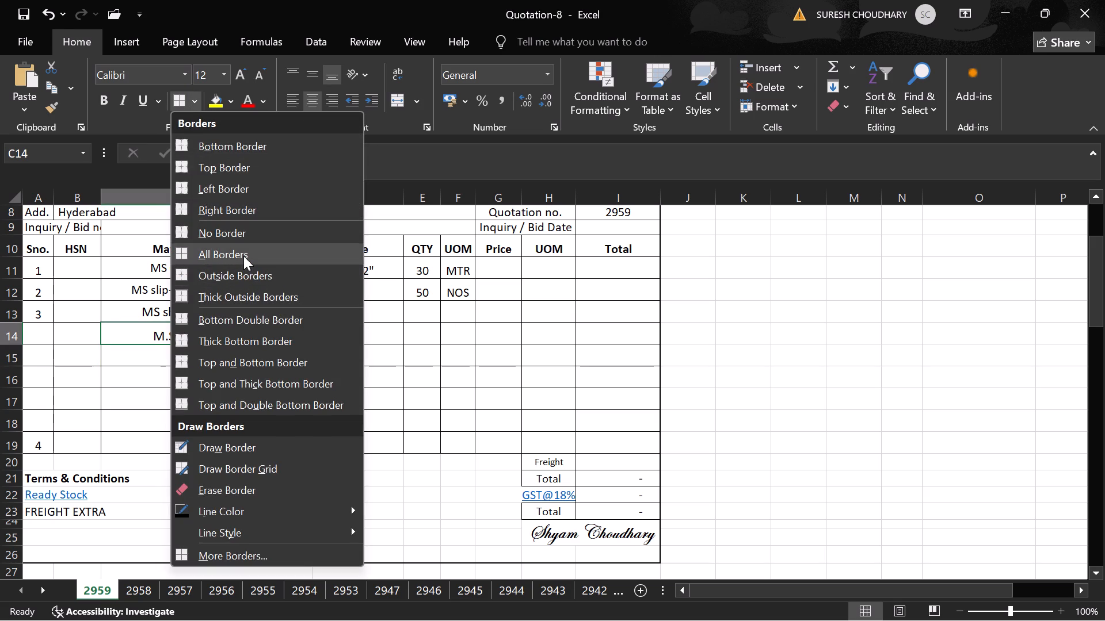
click(243, 255)
click(236, 388)
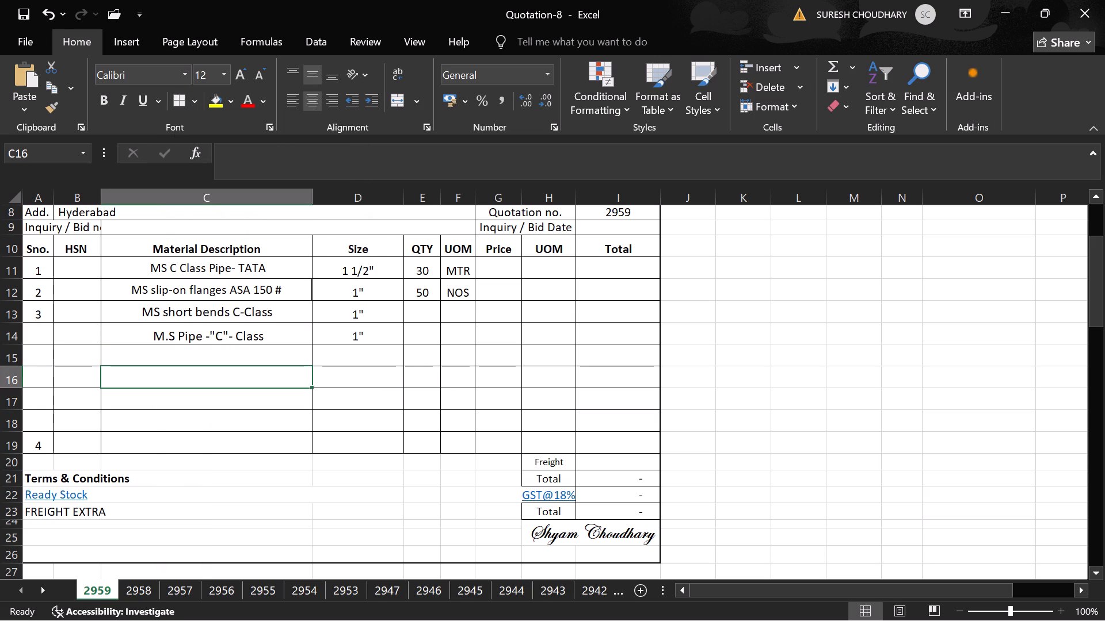
Enter serial number 4 in A14 for the M.S Pipe -"C"- Class row.
double_click(257, 356)
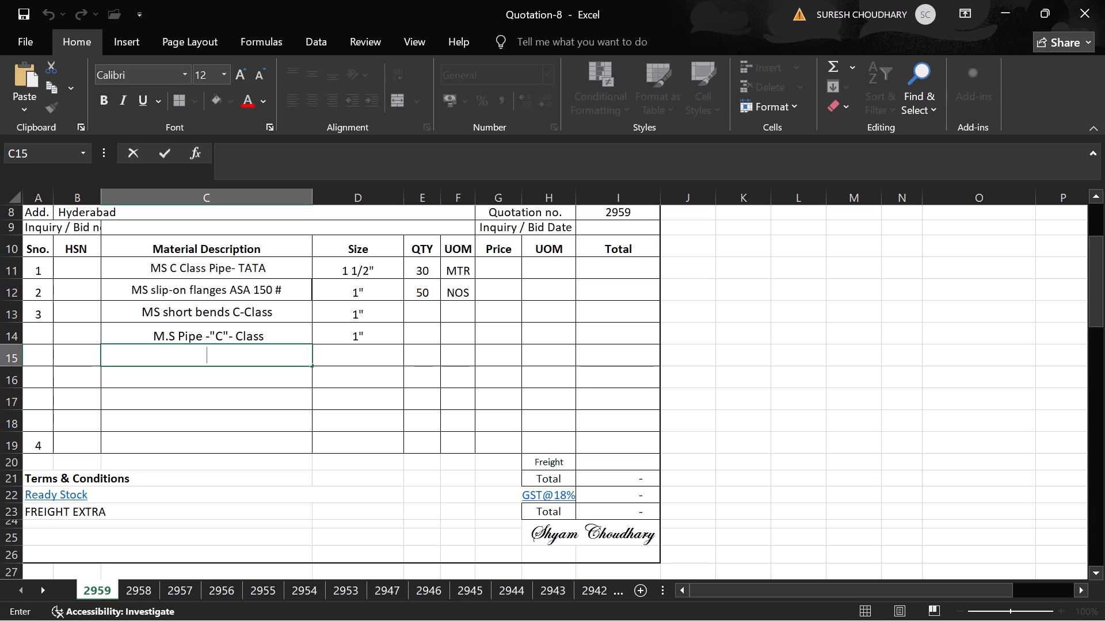
double_click(39, 332)
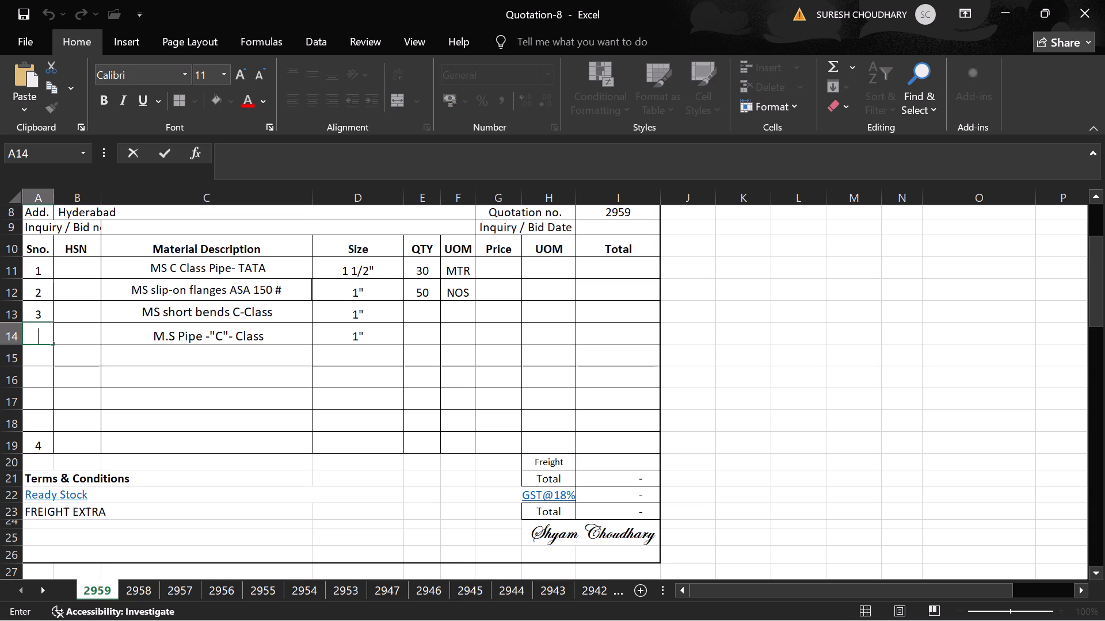
key(4)
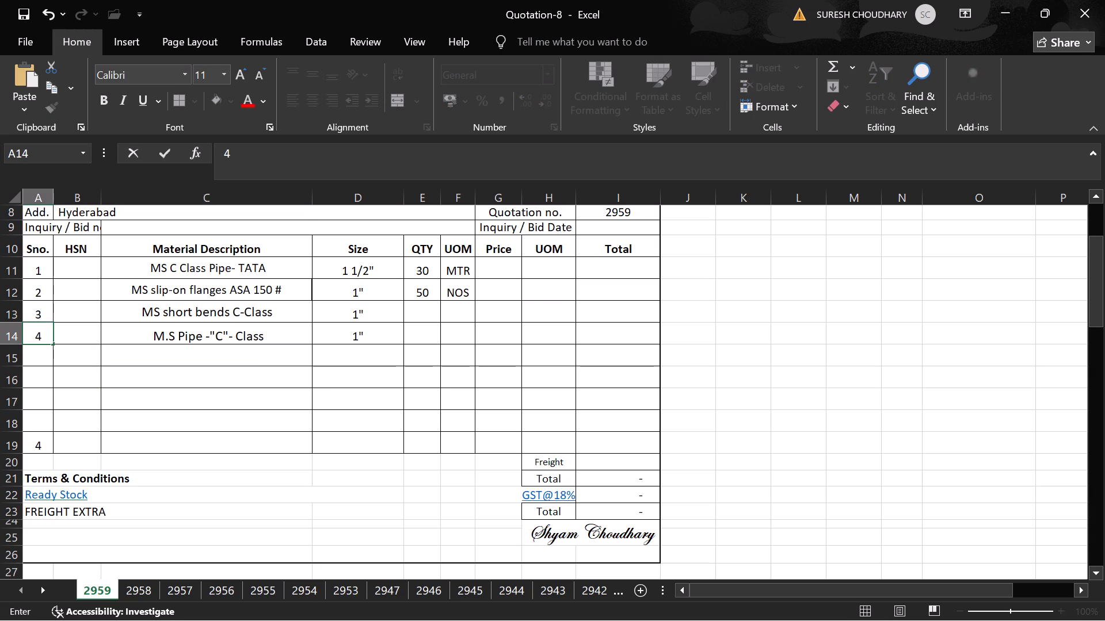
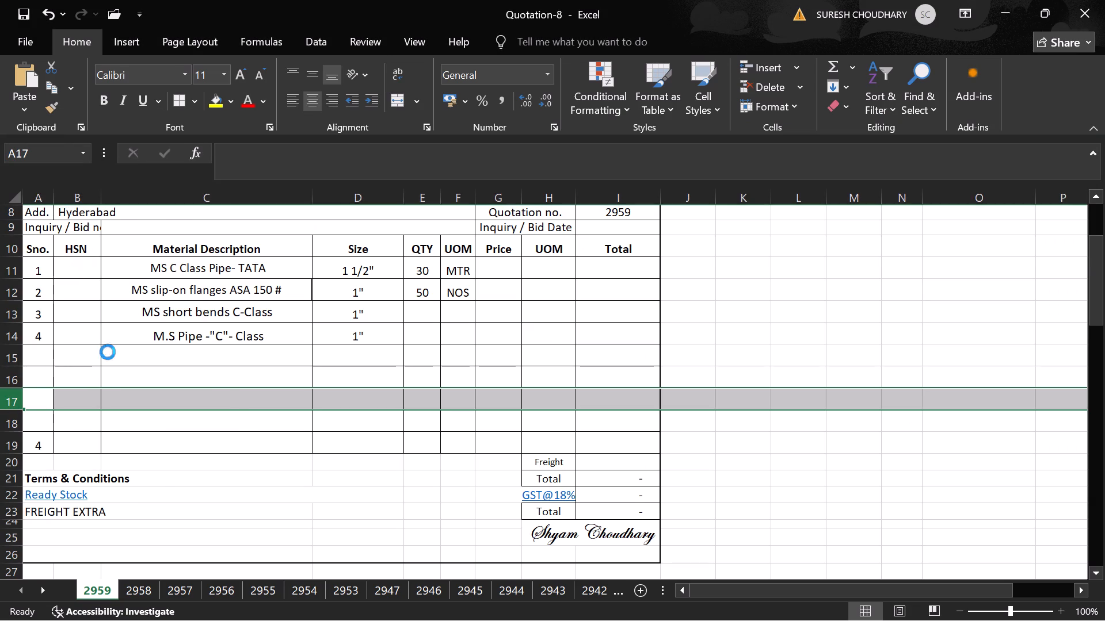
Insert seven more blank rows in the item table, between rows 16 and 20, below the M.S Pipe -"C"- Class row.
right_click(1, 380)
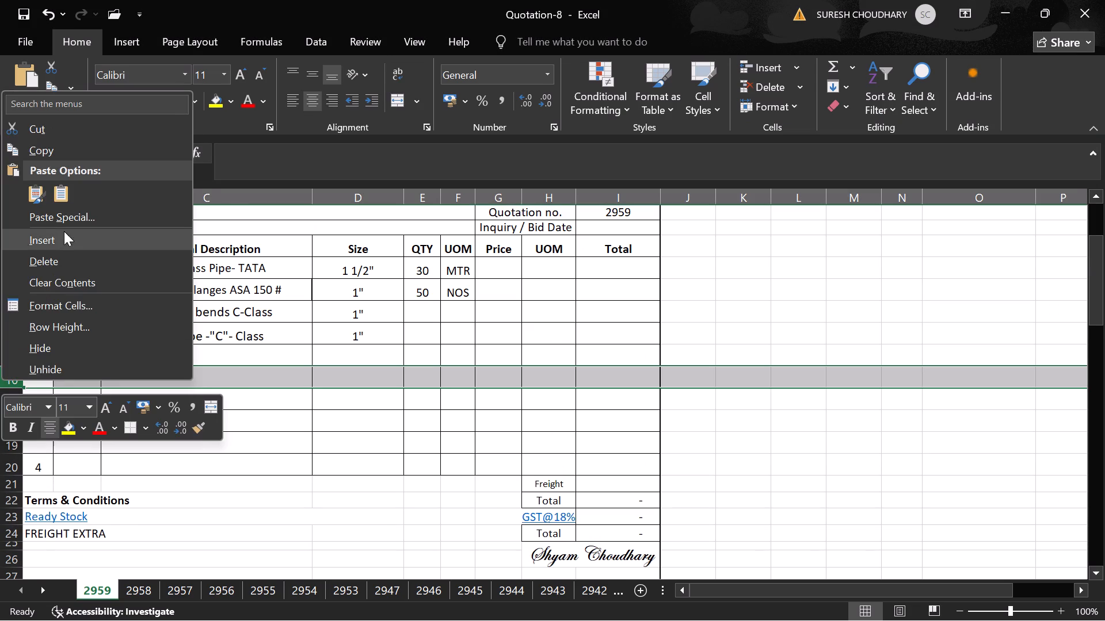
double_click(64, 231)
right_click(6, 393)
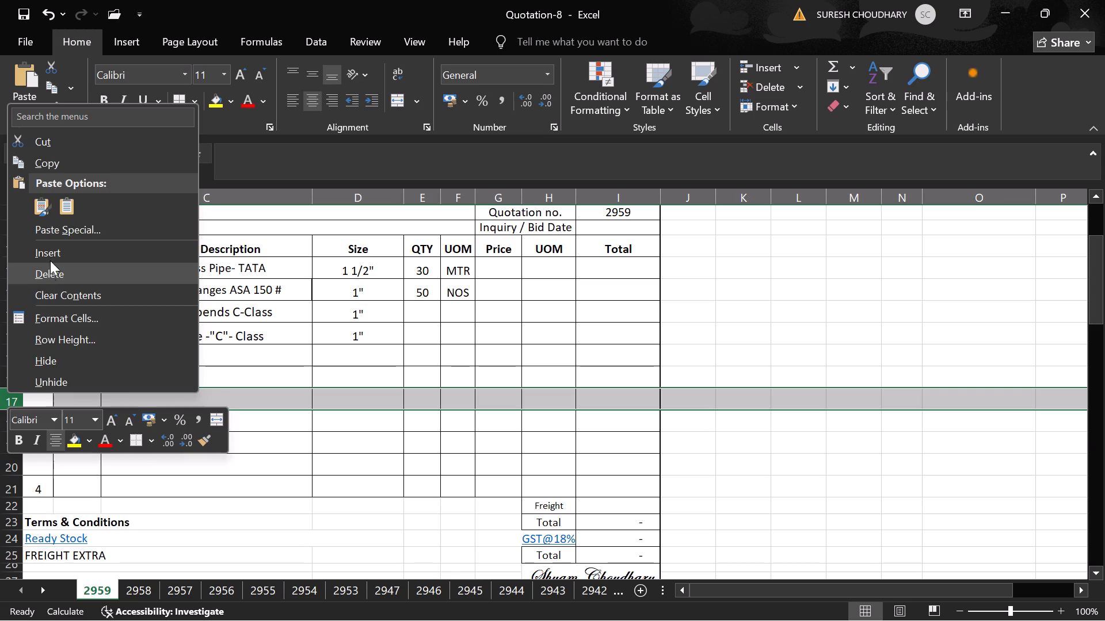
click(50, 255)
right_click(4, 402)
double_click(42, 261)
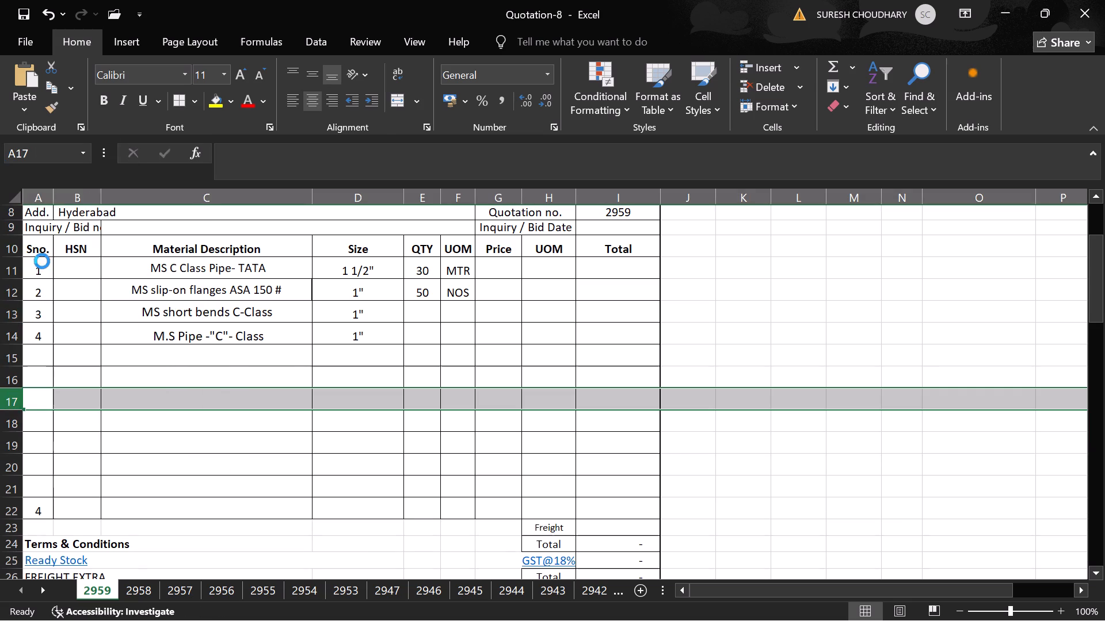
right_click(1, 394)
click(39, 258)
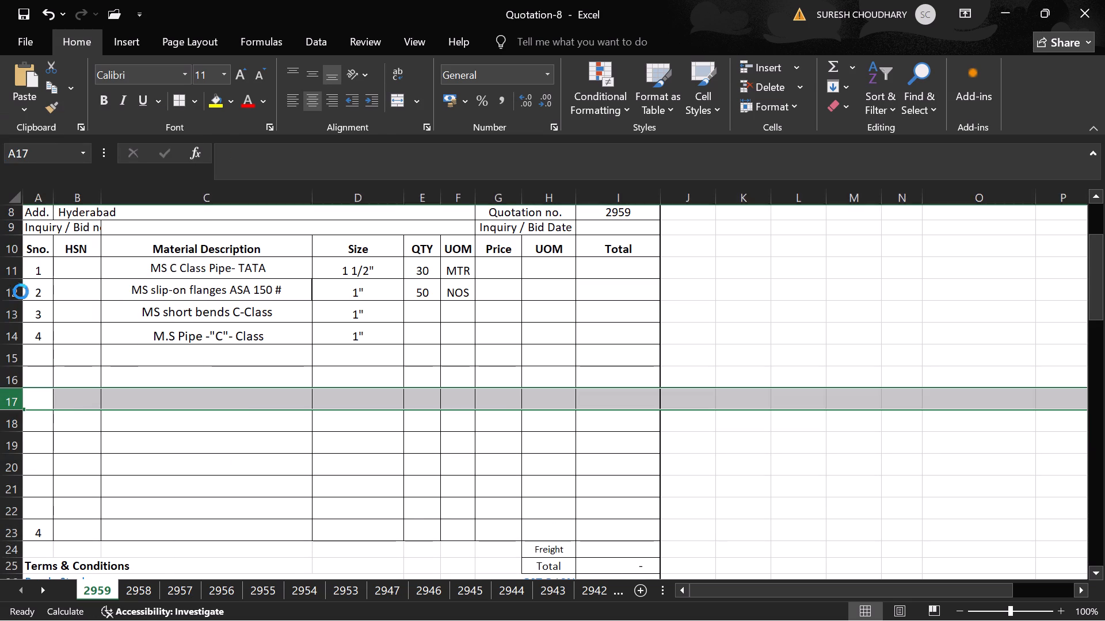
right_click(5, 410)
click(49, 270)
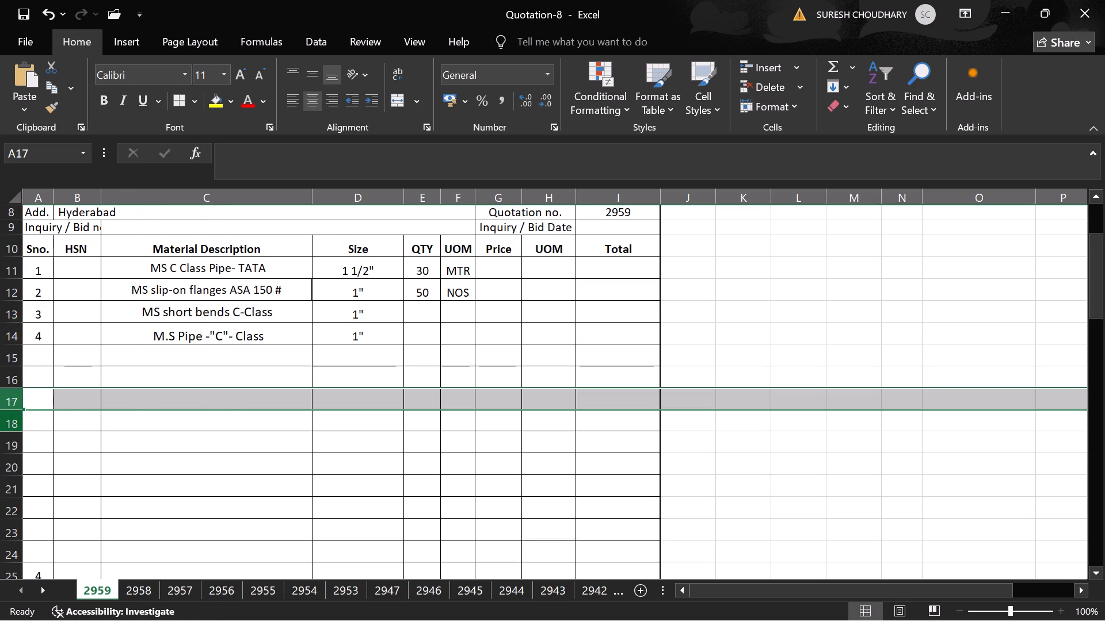
right_click(7, 445)
double_click(49, 313)
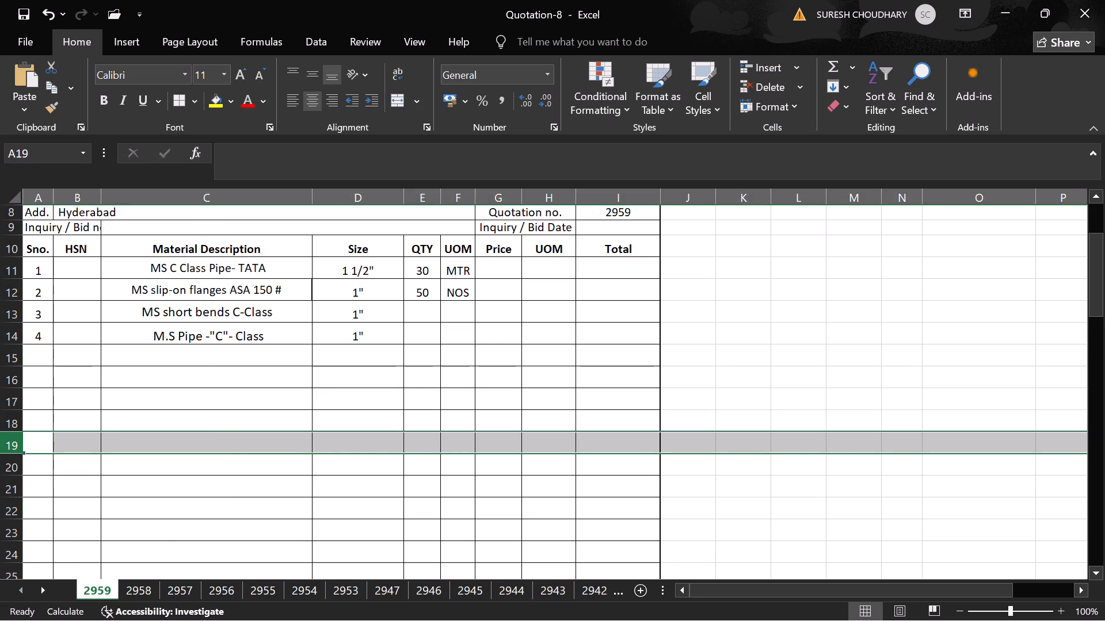
right_click(6, 459)
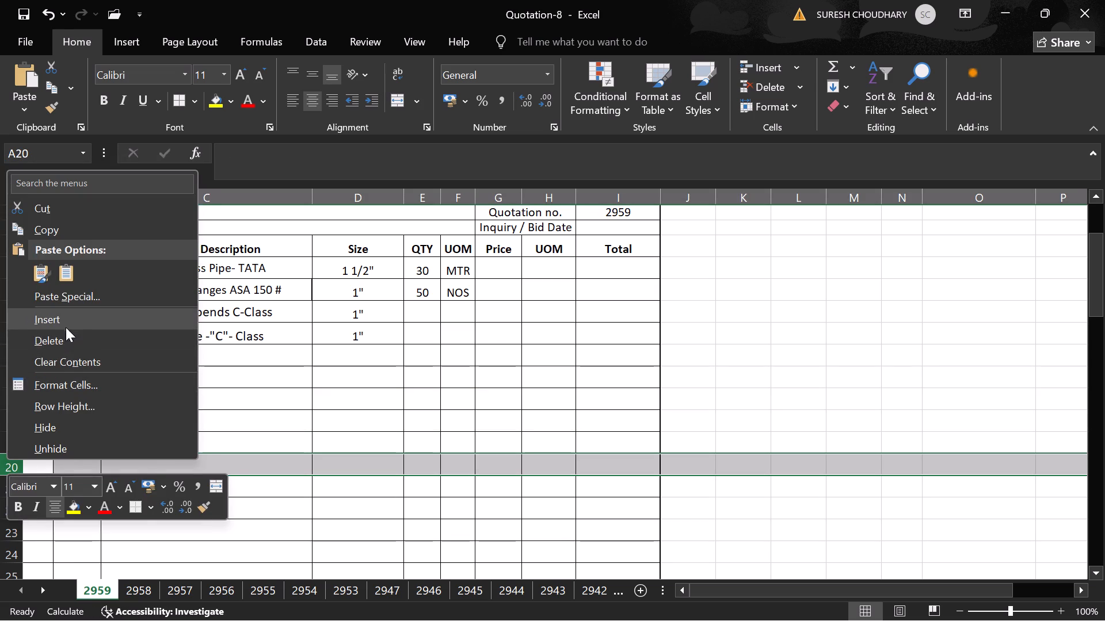
click(66, 325)
Enter serial numbers 5 through 9 down the Sno. column in cells A15 to A19.
scroll(70, 342, down, 1)
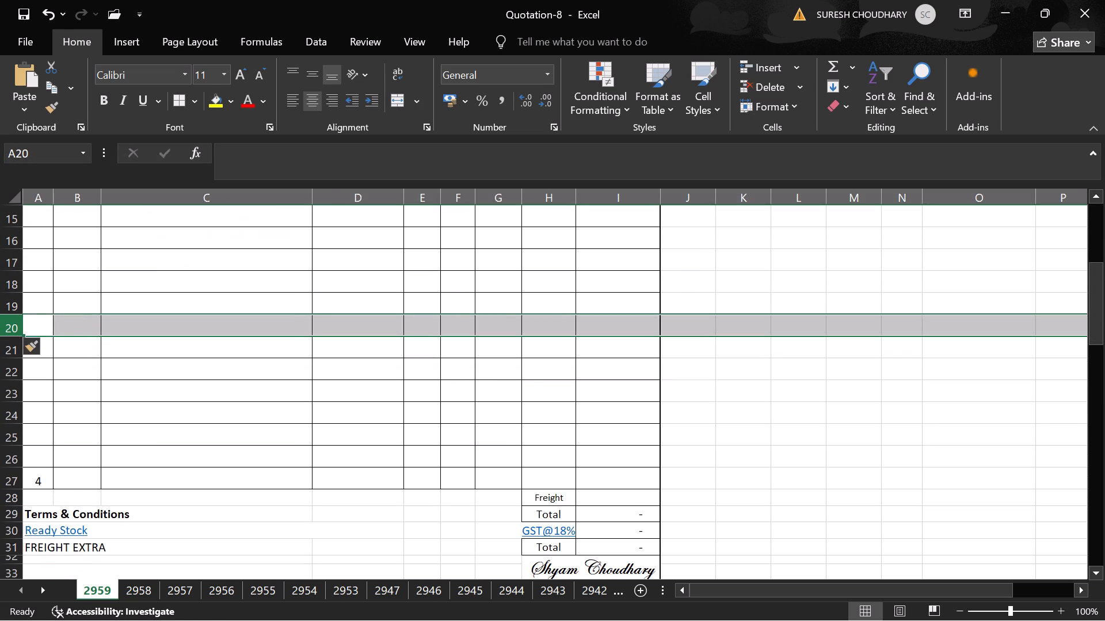
scroll(70, 342, up, 1)
click(44, 355)
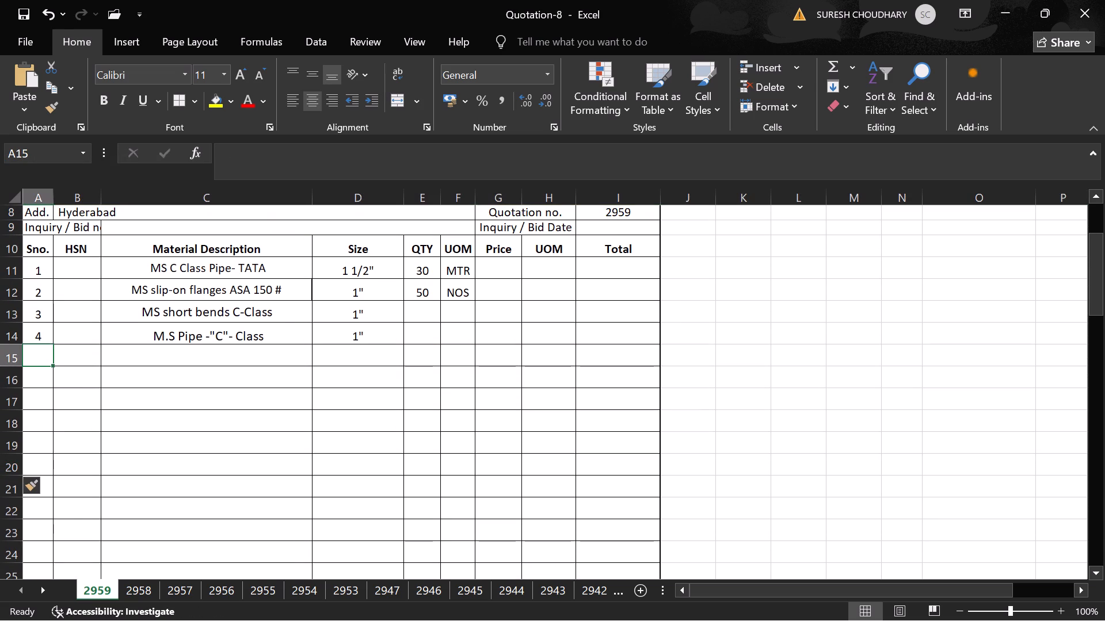
key(5)
key(Return)
key(6)
key(Return)
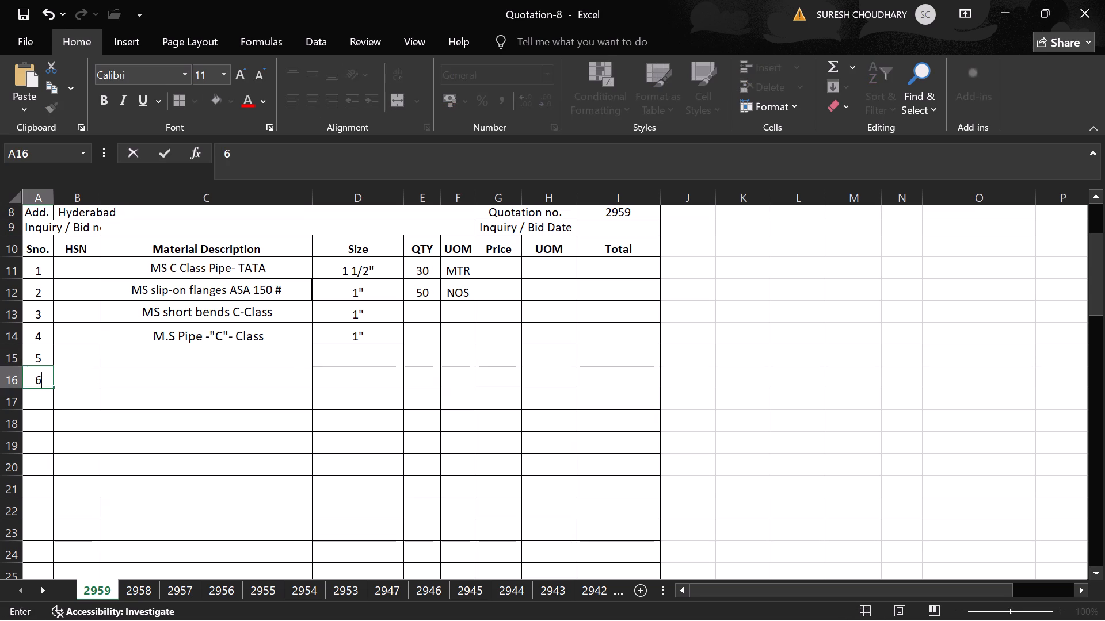
key(7)
key(Return)
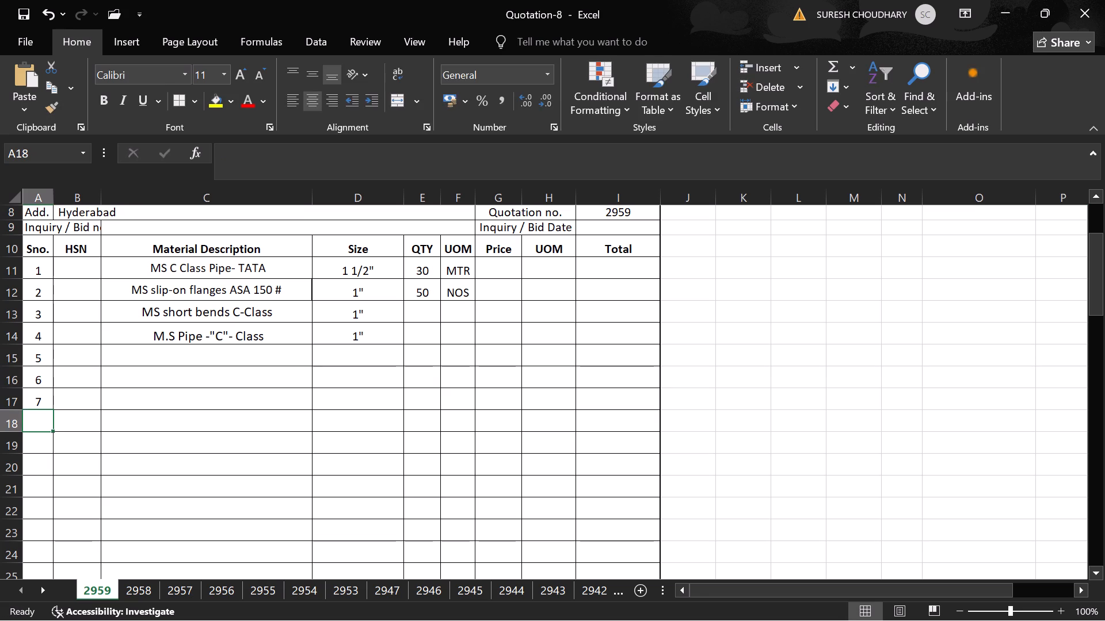
key(8)
key(Return)
key(9)
key(Return)
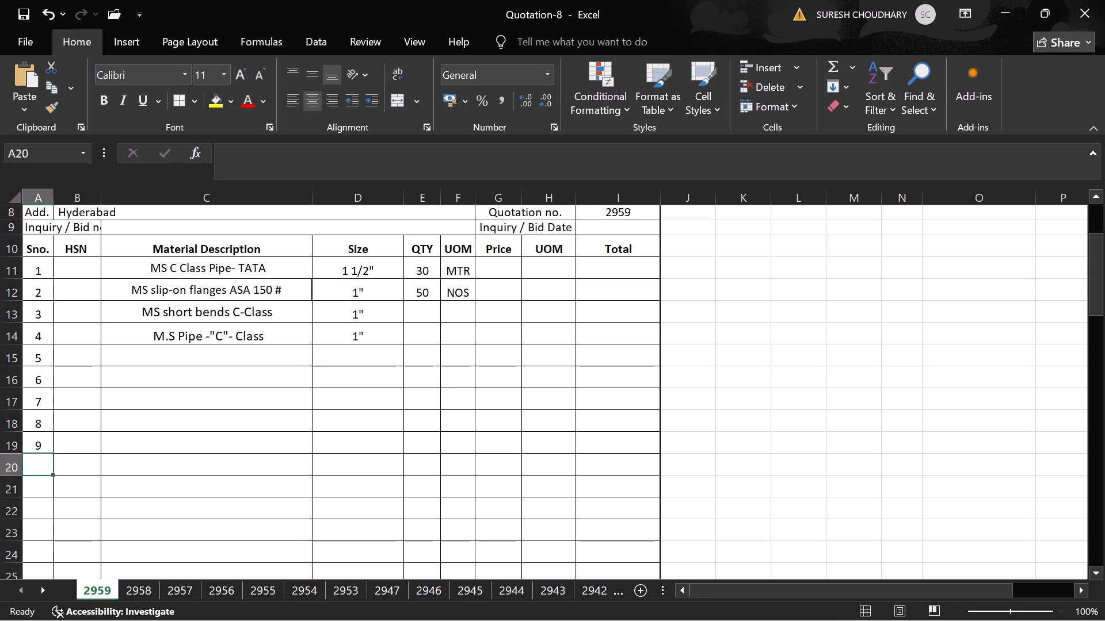
Continue the Sno. column with serial numbers 10 through 15 in cells A20 to A25.
text(10)
key(Return)
text(11)
key(Return)
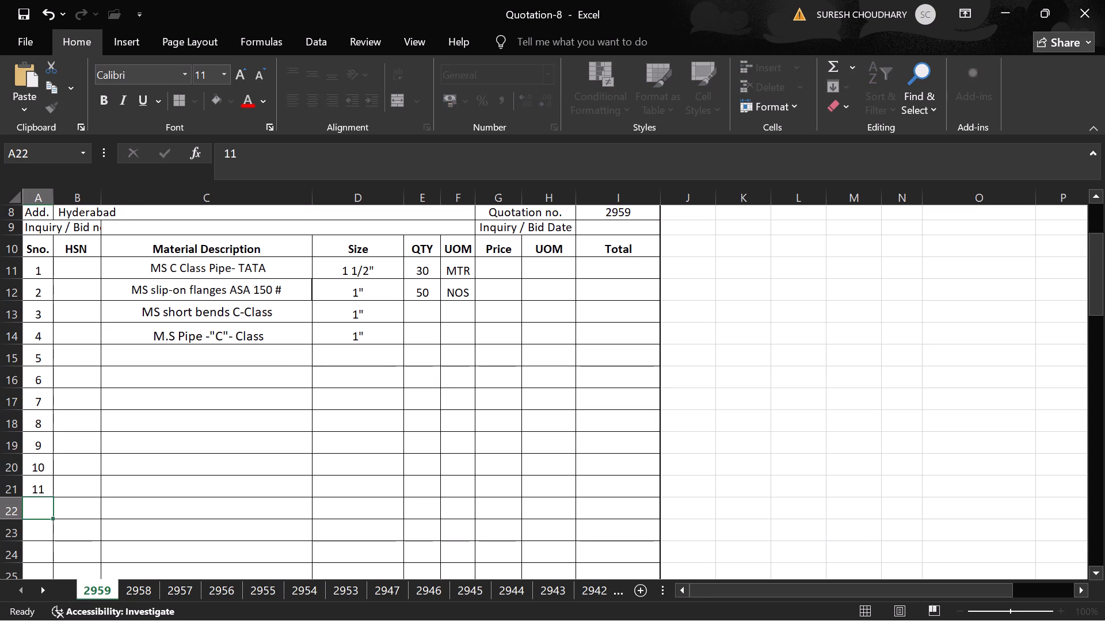
text(12)
key(Return)
text(13)
key(Return)
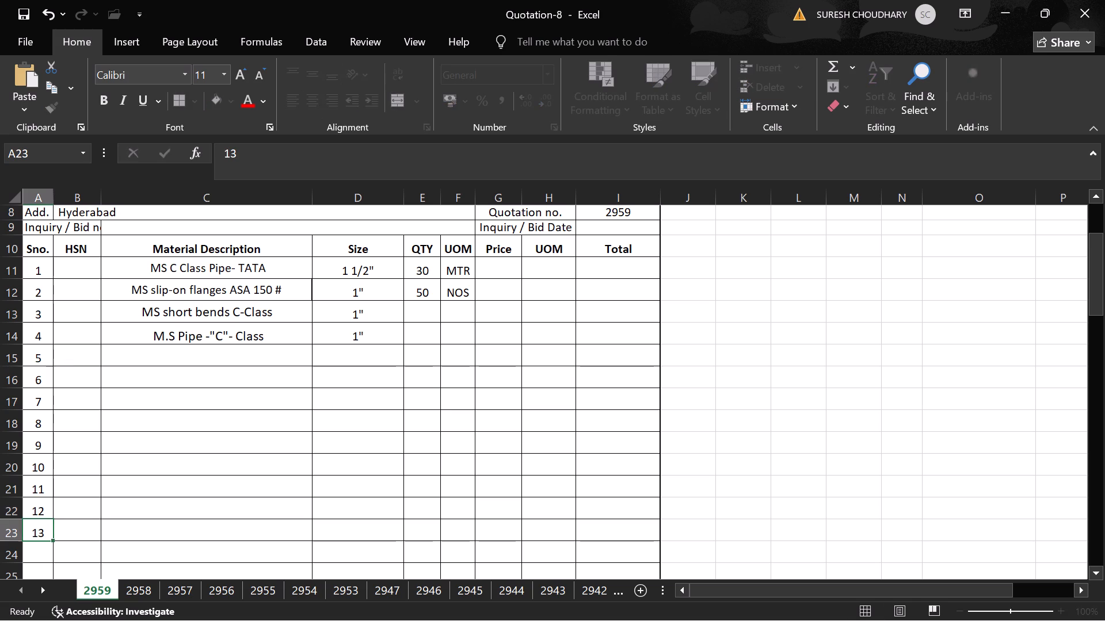
text(14)
key(Return)
key(1)
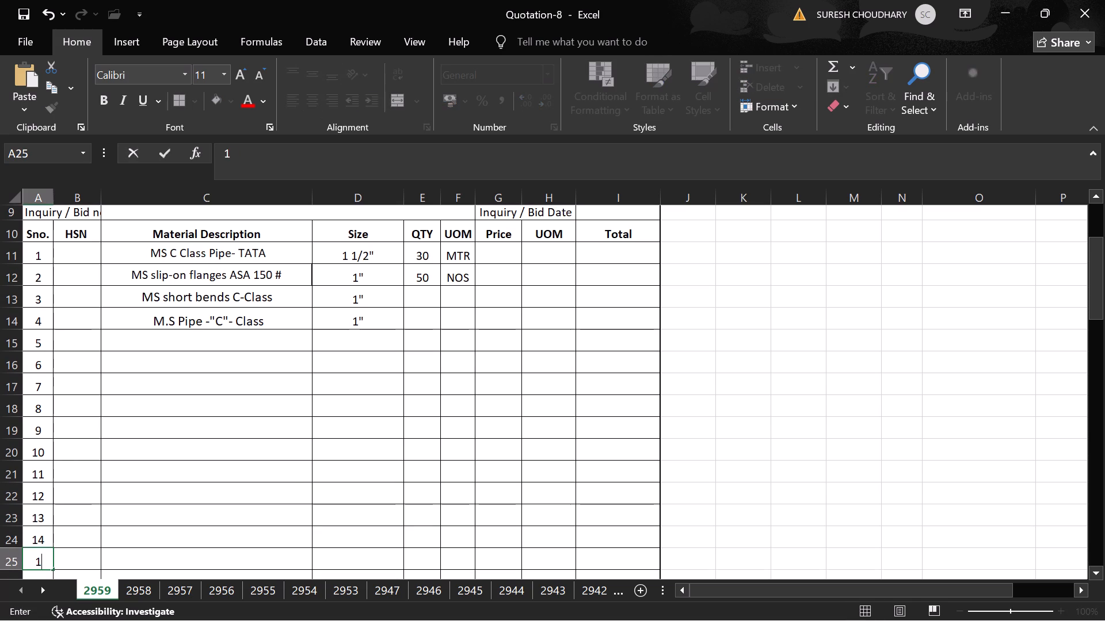
key(5)
key(Return)
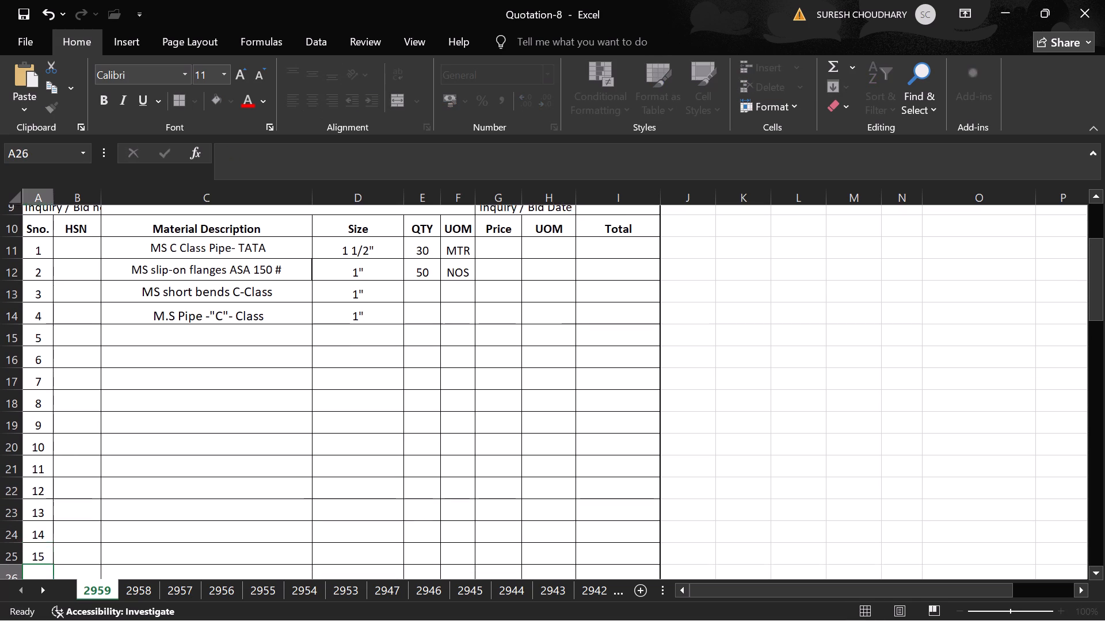
Delete the empty row 26 directly below serial number 15.
scroll(146, 359, down, 1)
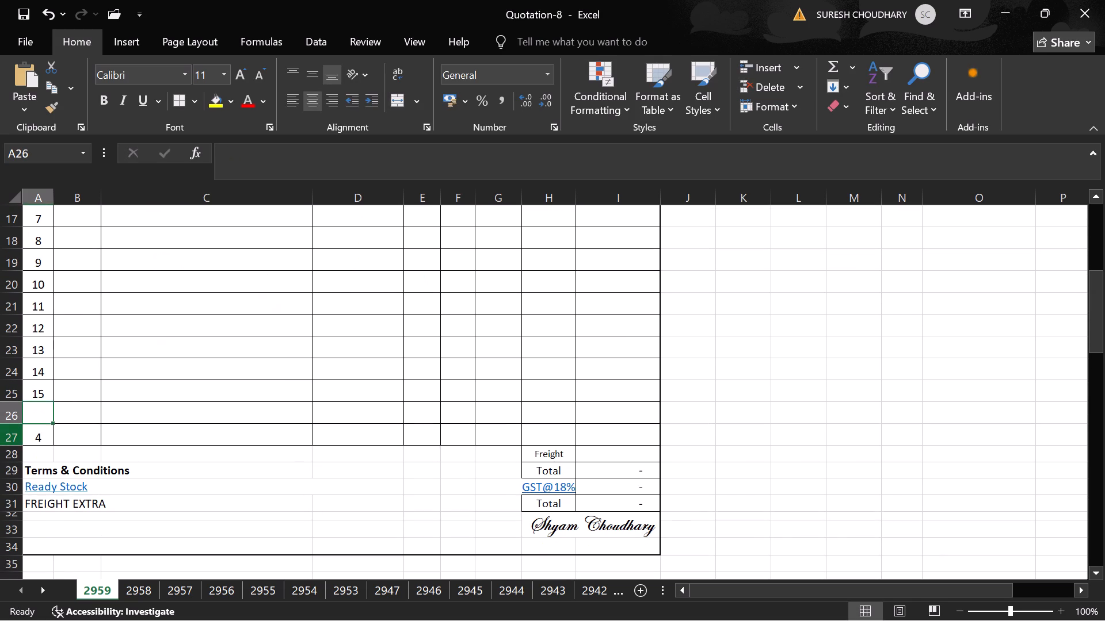
right_click(9, 413)
right_click(9, 413)
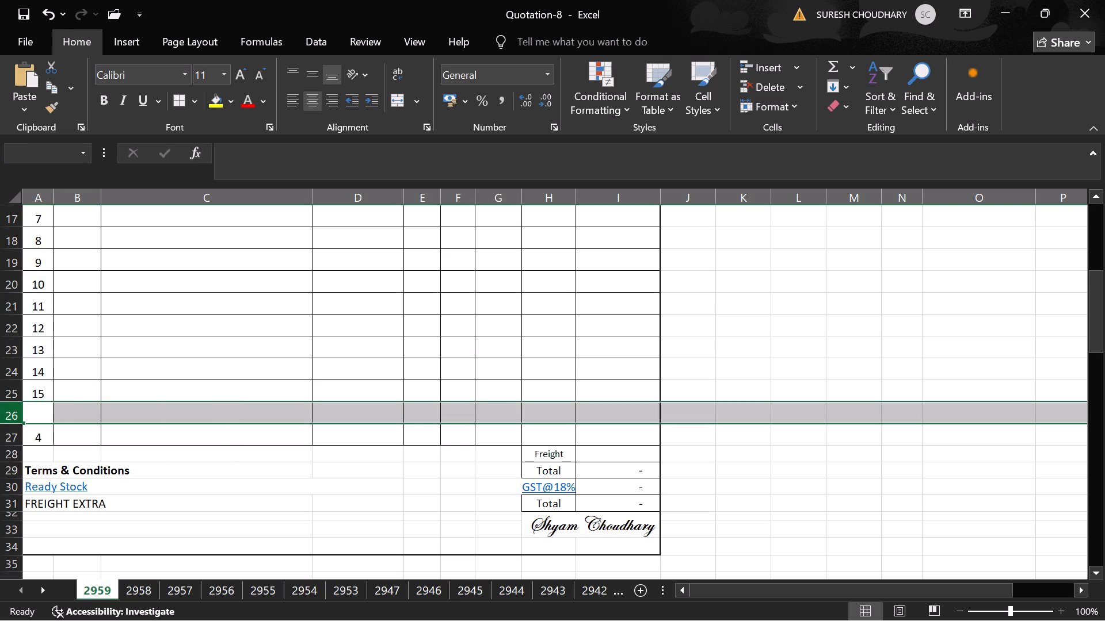
right_click(17, 413)
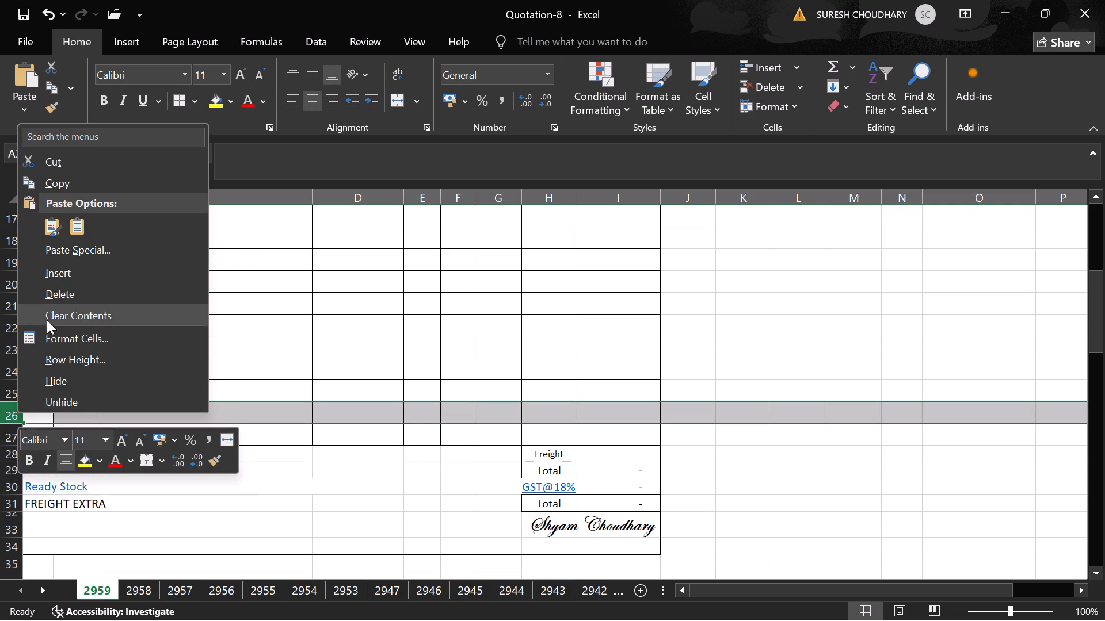
double_click(59, 296)
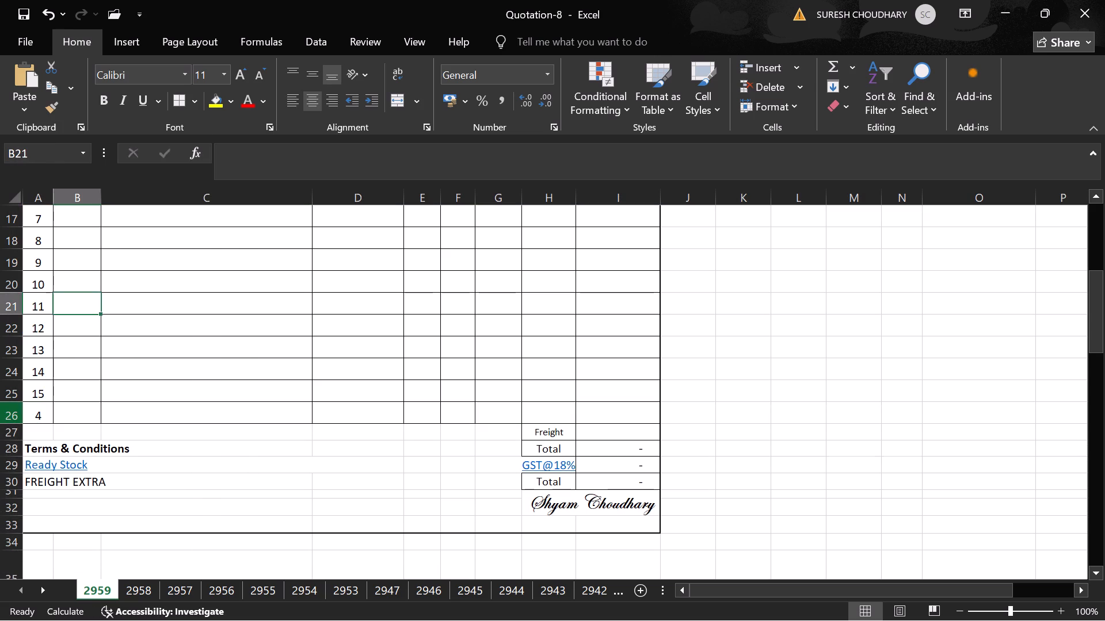
Delete the leftover row 26 holding the duplicate serial number 4, directly below serial number 15.
right_click(19, 412)
right_click(19, 412)
right_click(16, 409)
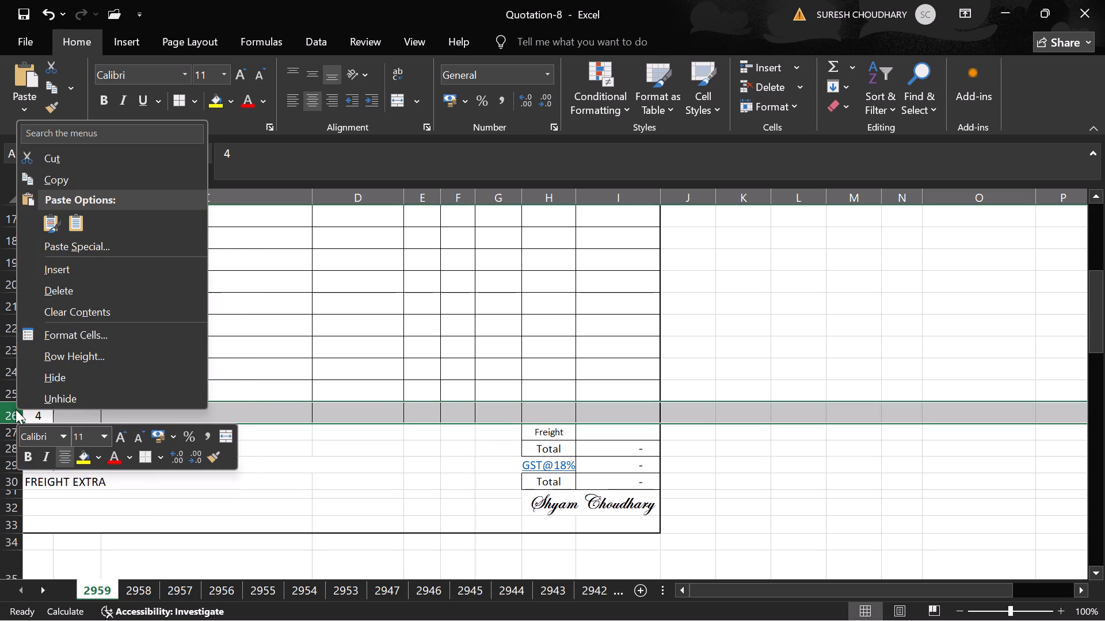
click(65, 292)
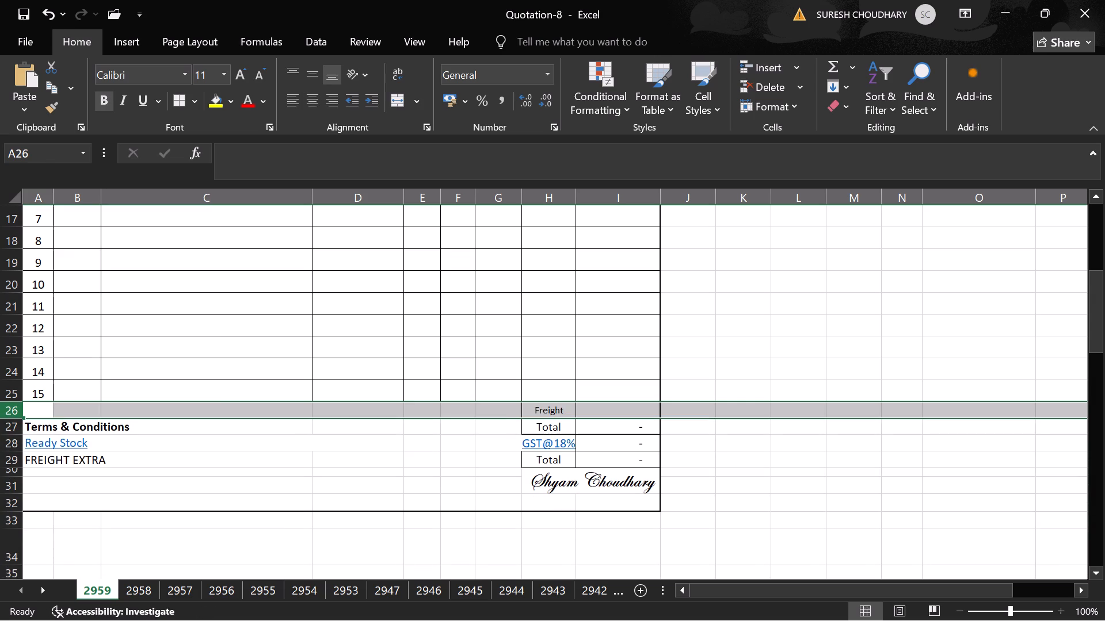
Select the empty Material Description cell C15 in the row of serial number 5.
scroll(78, 356, up, 1)
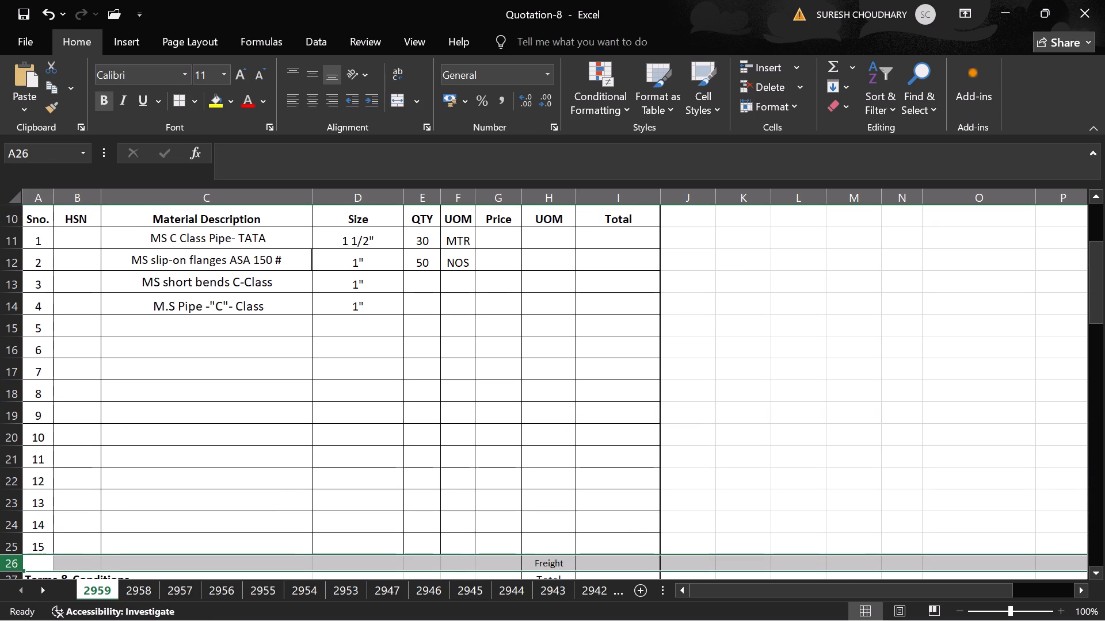
click(214, 328)
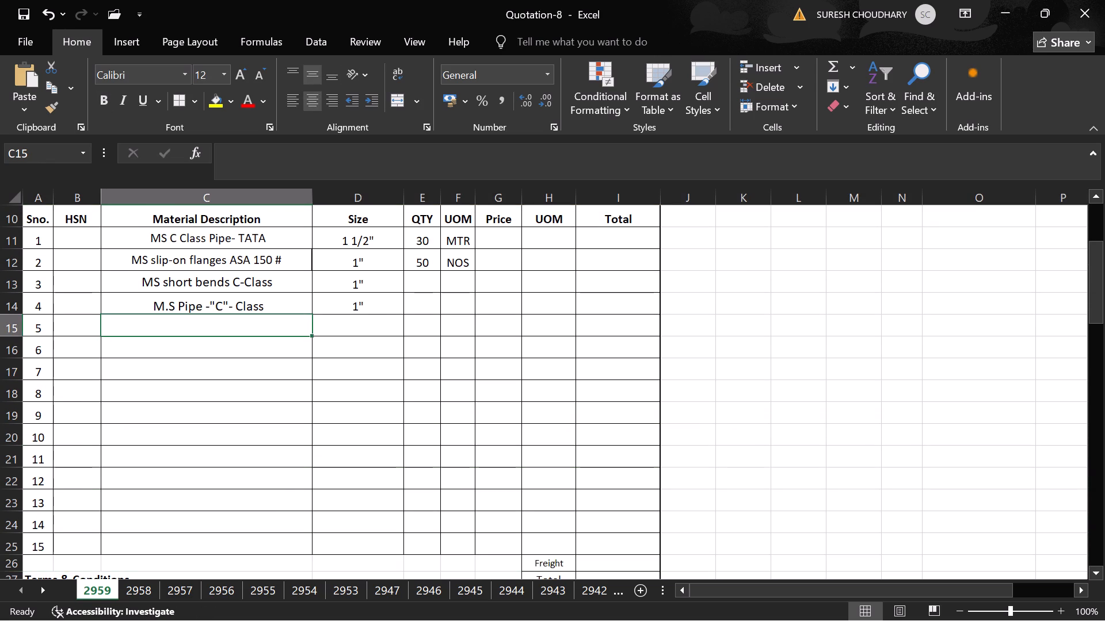
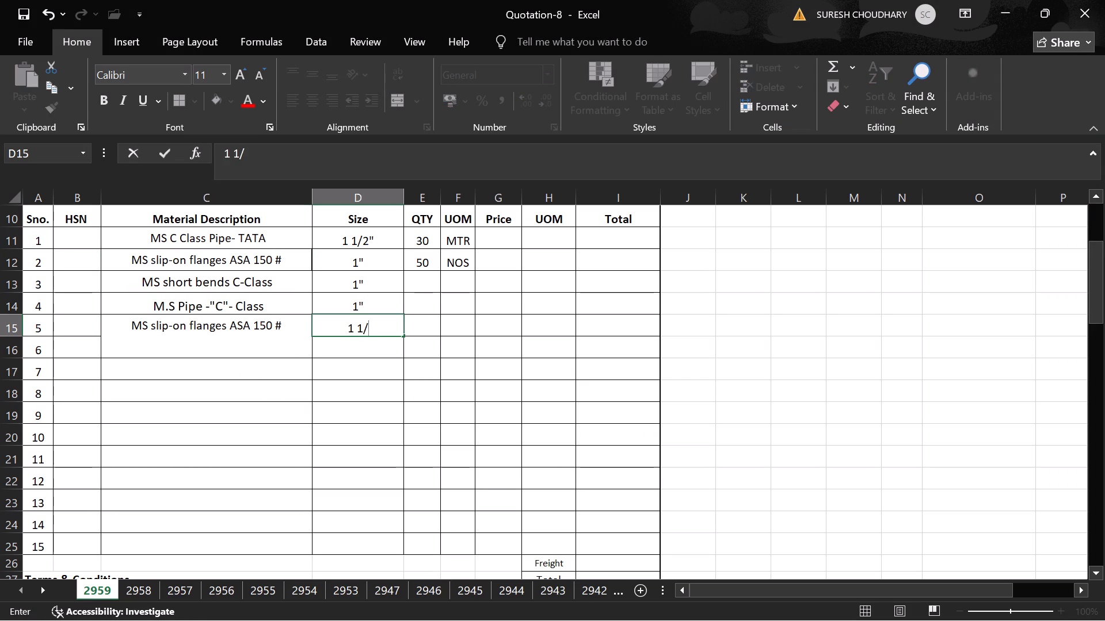
Complete the size of item 5, MS slip-on flanges ASA 150 #, as 1 1/2" in cell D15.
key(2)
key(shift+quotedbl)
key(Return)
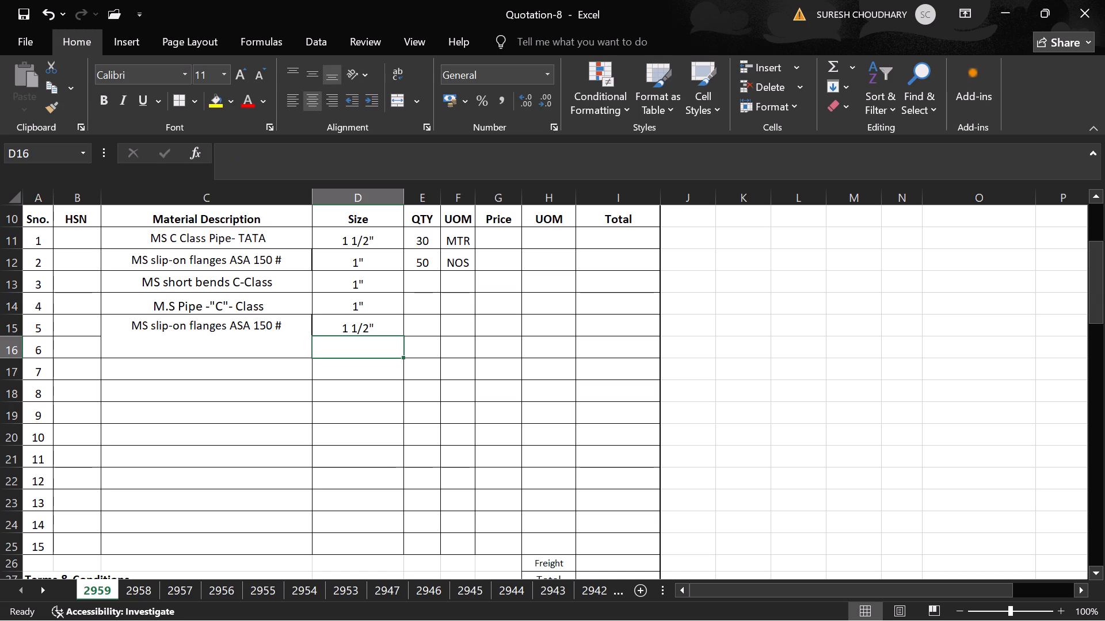
Select the empty Material Description cell C16 for item 6.
click(262, 345)
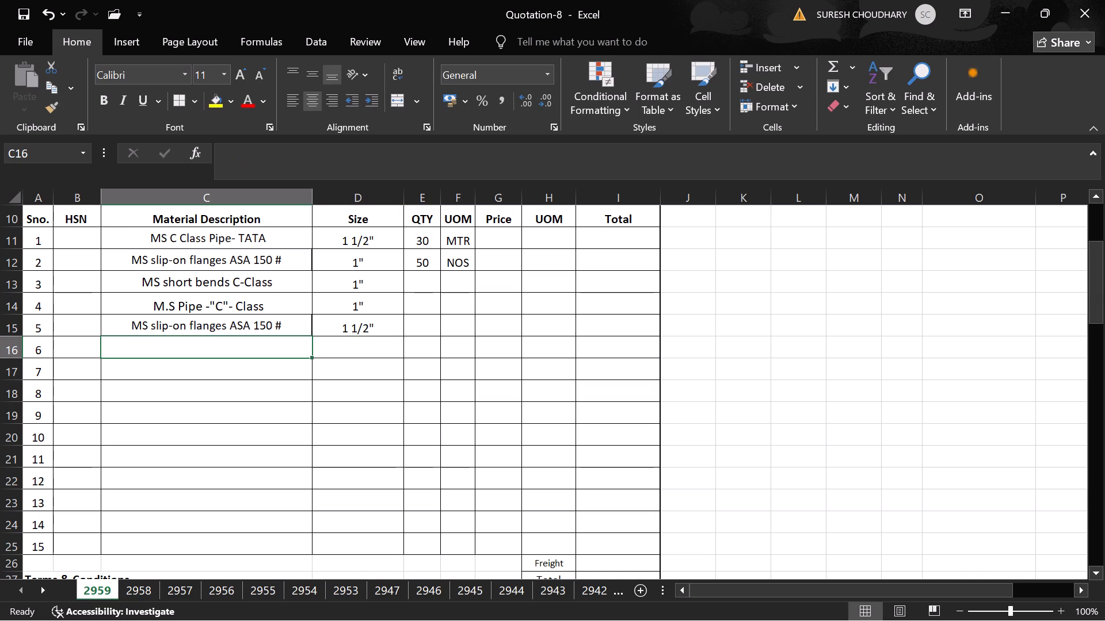
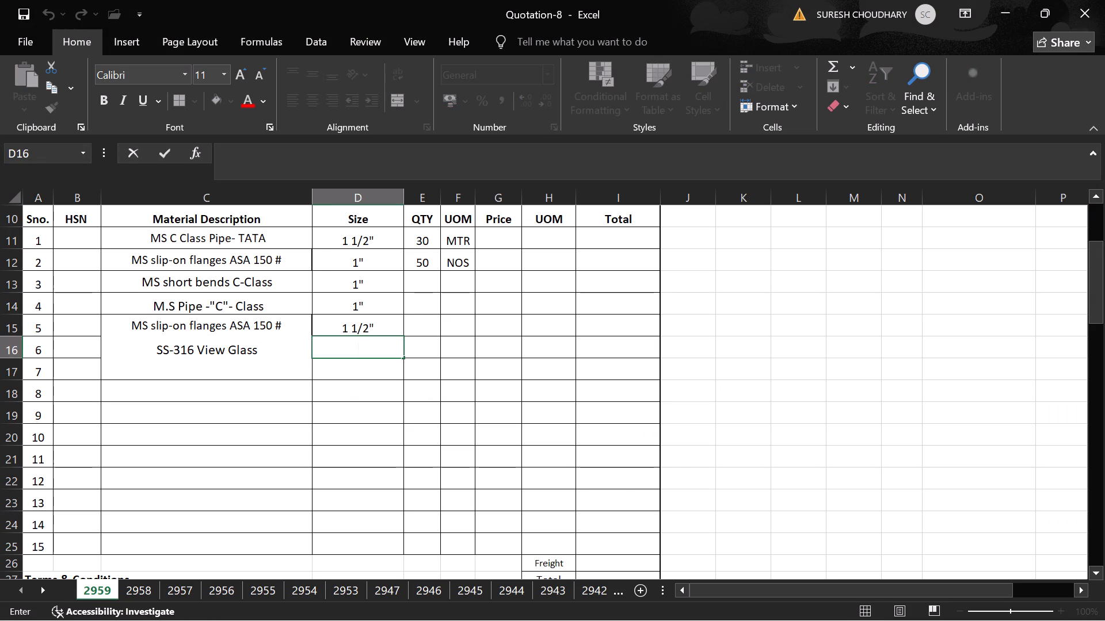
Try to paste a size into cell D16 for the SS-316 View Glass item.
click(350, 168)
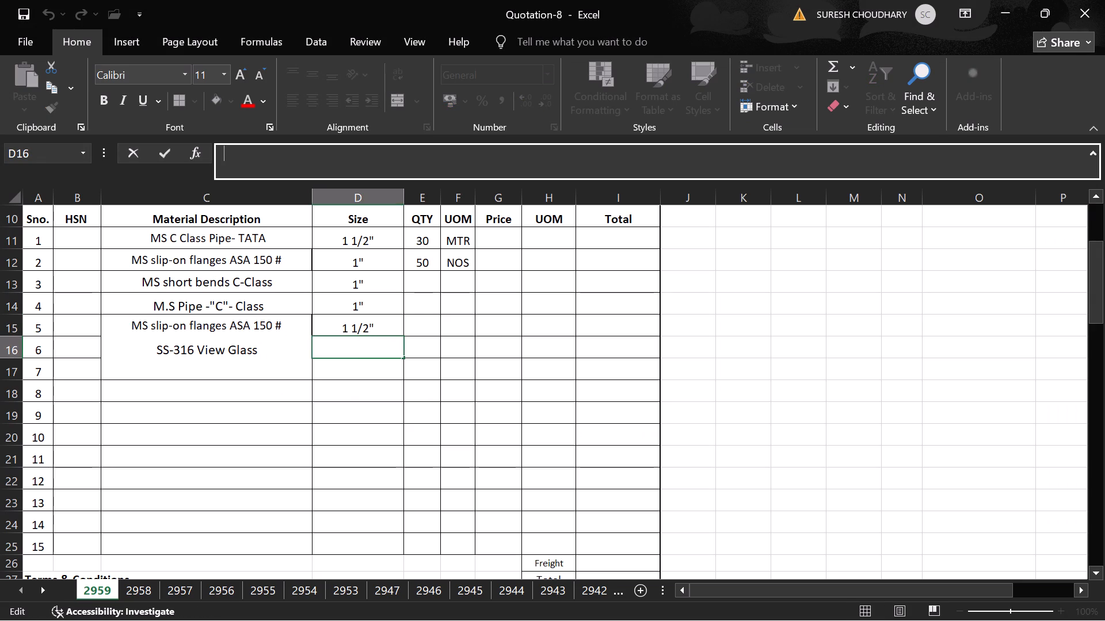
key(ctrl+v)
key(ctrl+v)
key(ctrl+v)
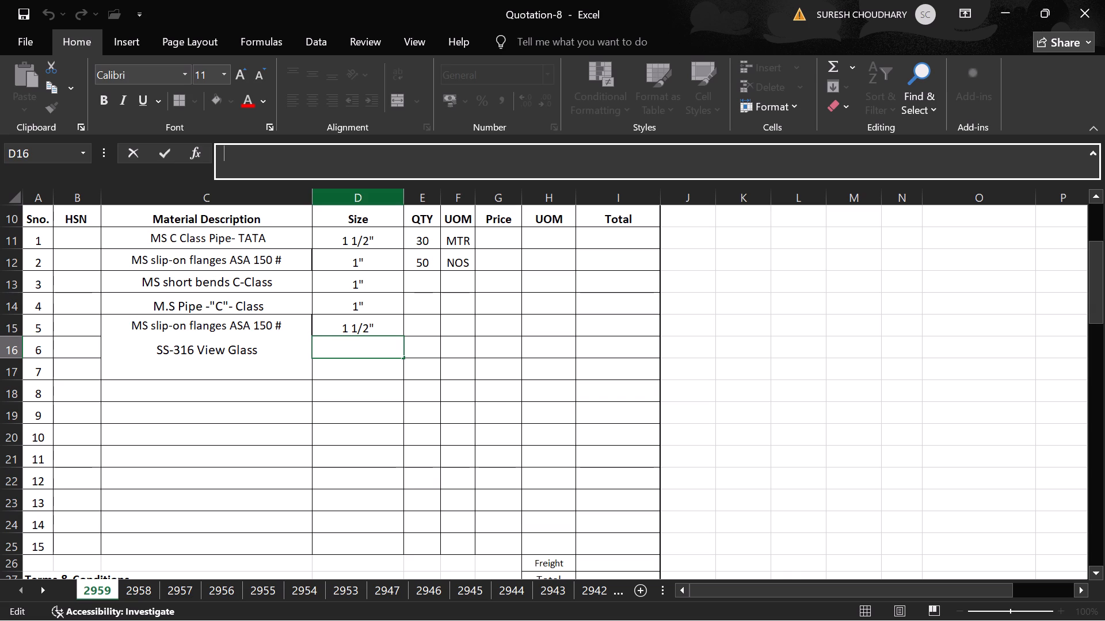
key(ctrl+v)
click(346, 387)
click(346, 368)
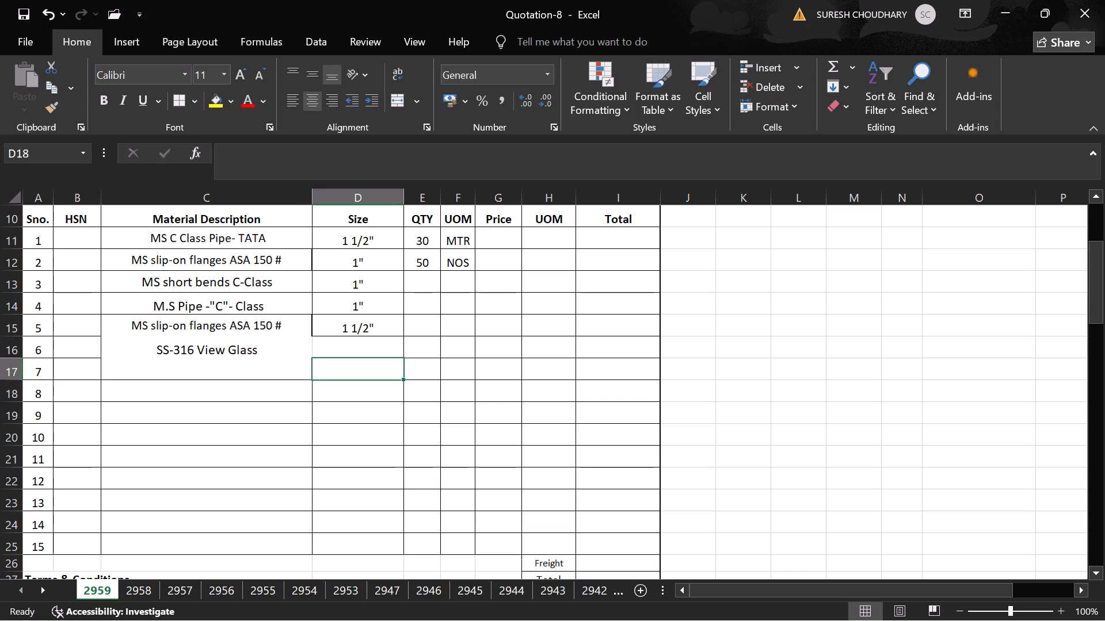
Copy the 1 1/2" size from cell D15 into cell D16 for the SS-316 View Glass item.
click(350, 348)
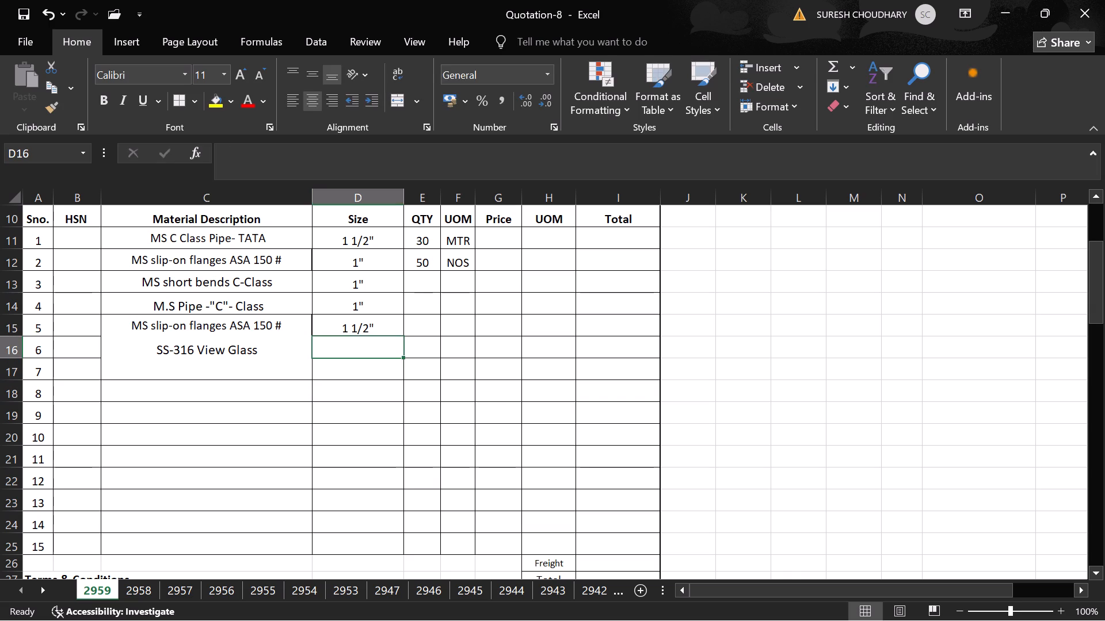
key(Up)
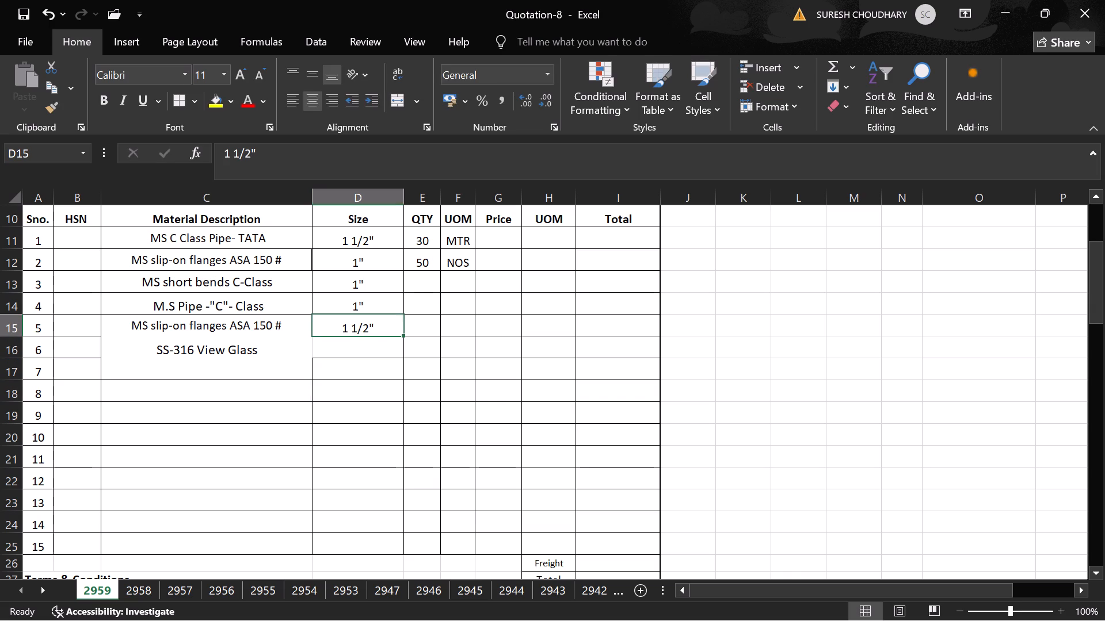
key(ctrl+c)
key(Down)
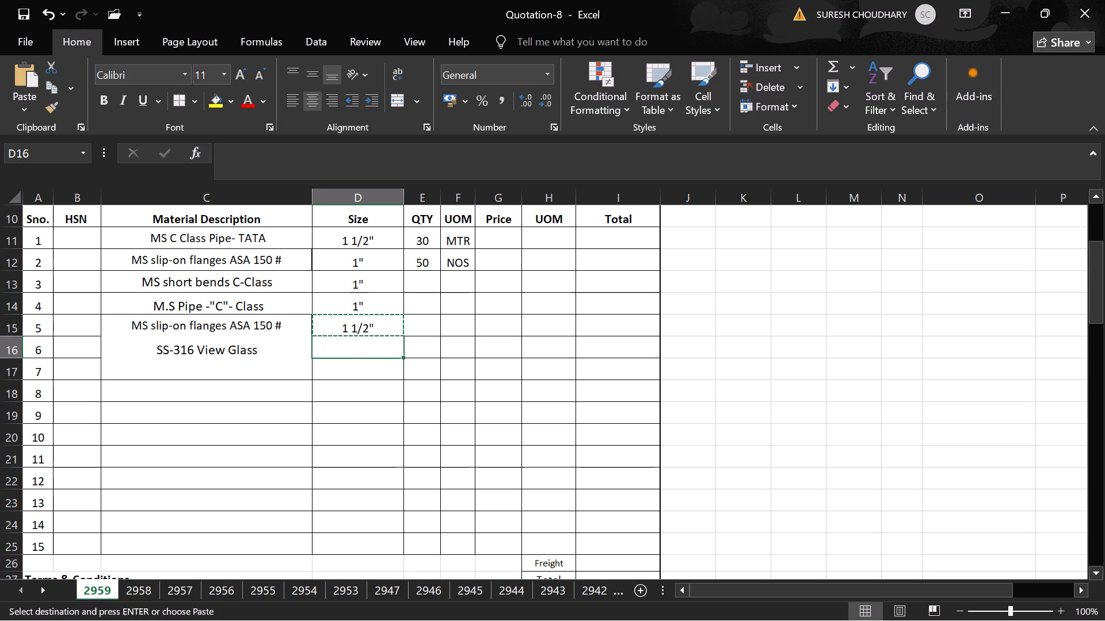
key(ctrl+v)
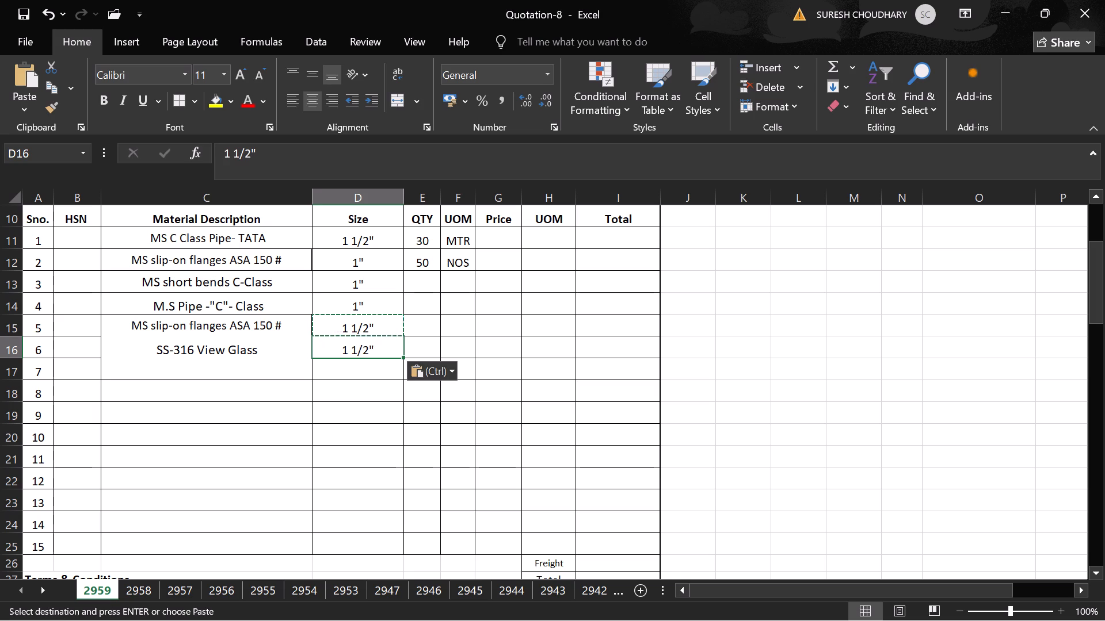
Select the Material Description cell C17 for item 7.
click(257, 370)
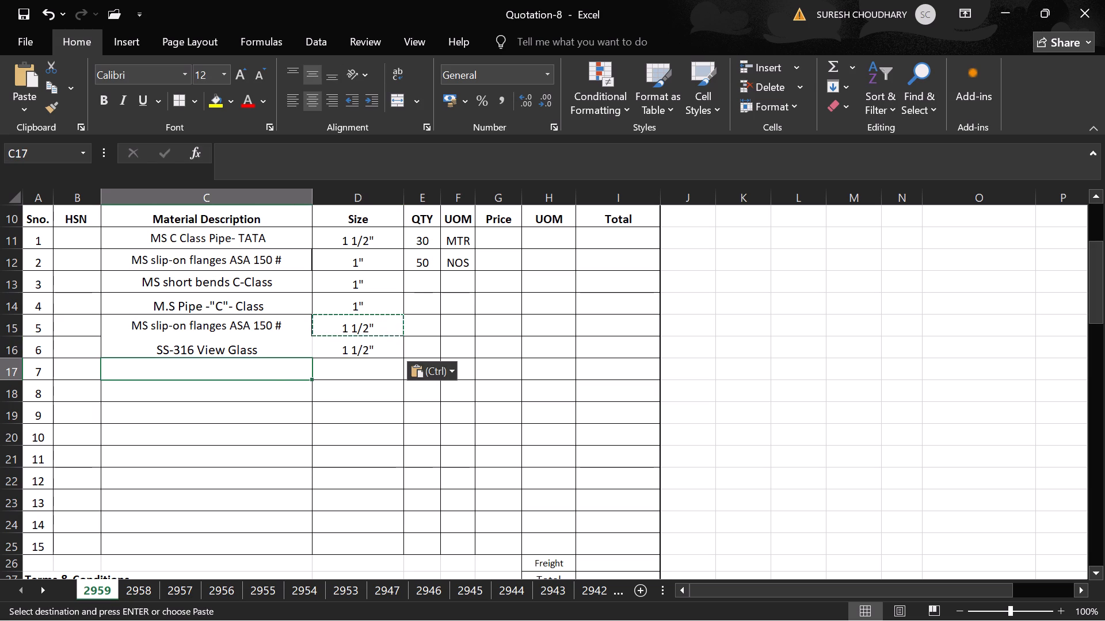
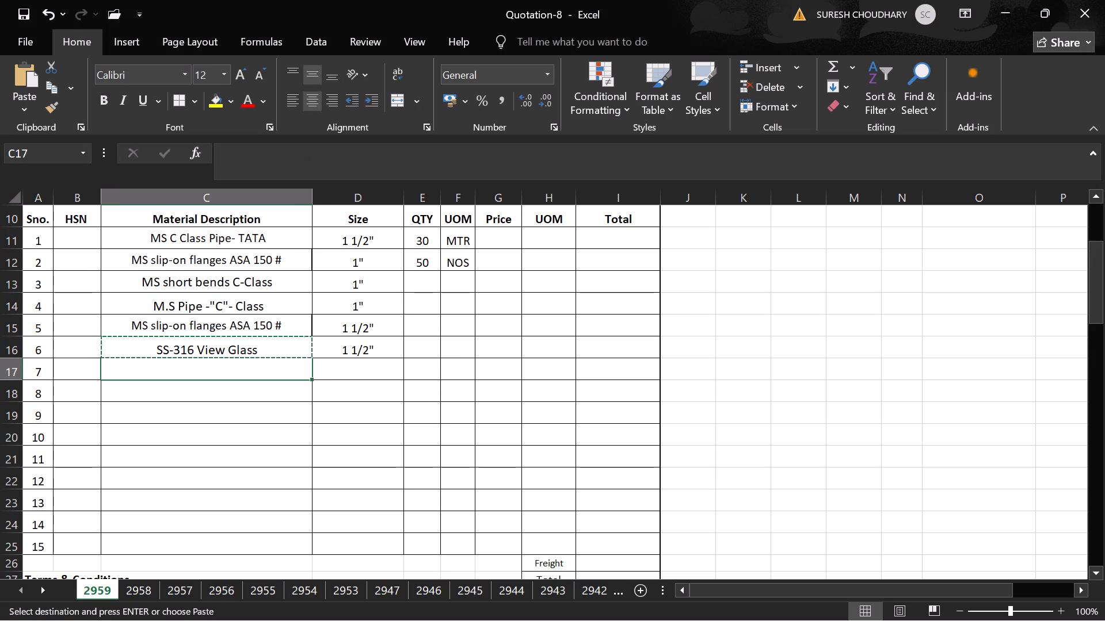
Paste the copied SS-316 View Glass description into cell C17 for serial number 7.
key(ctrl+v)
key(Right)
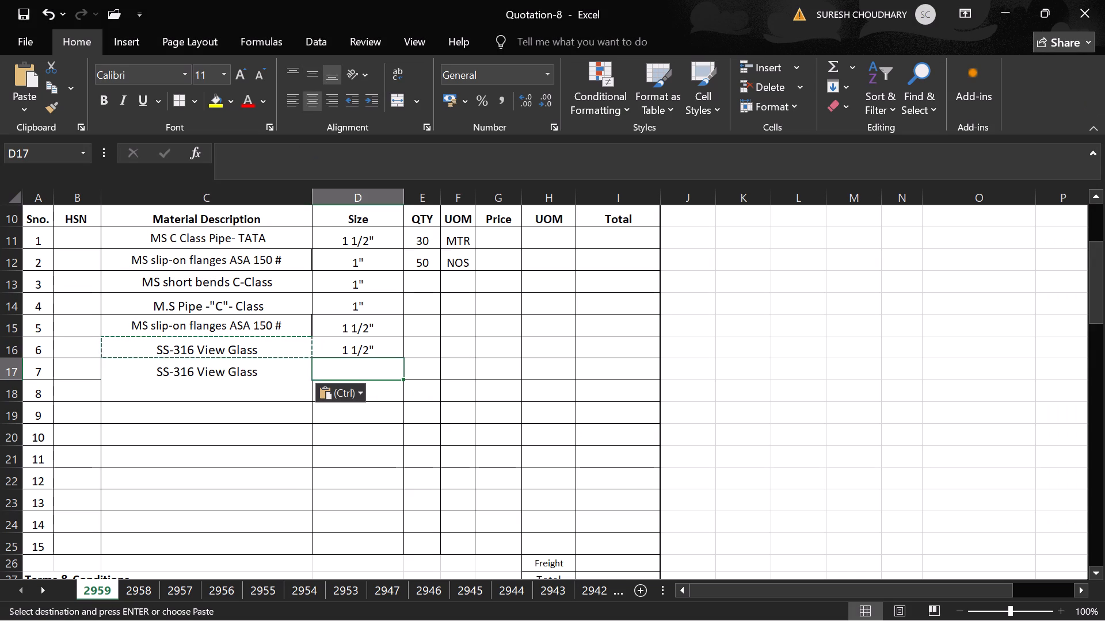
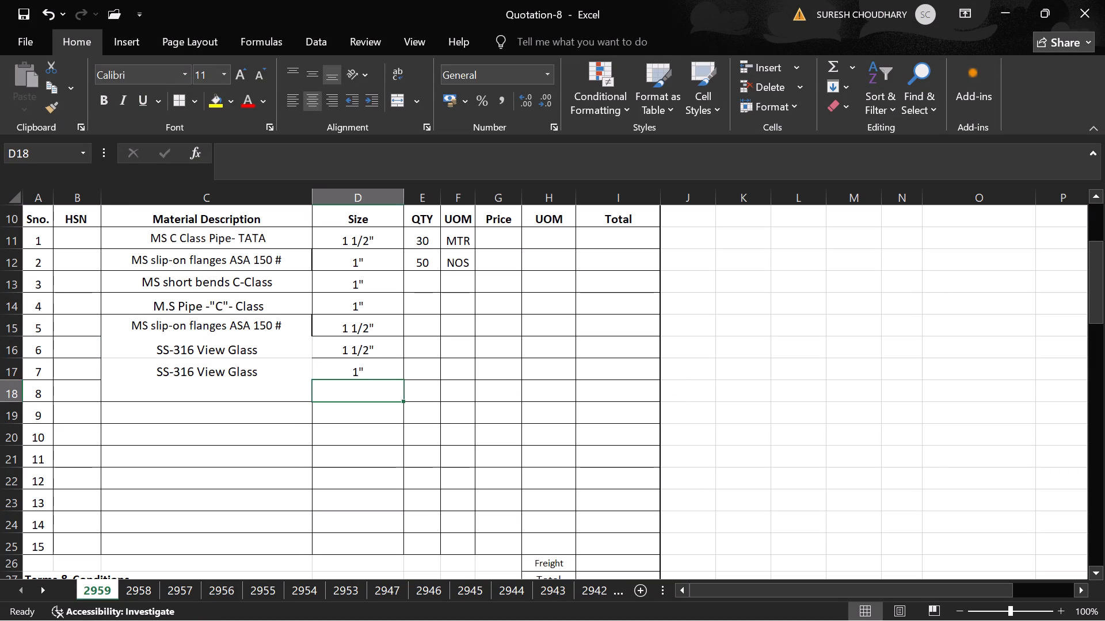
Select the empty Material Description cell C18 for item 8.
key(Left)
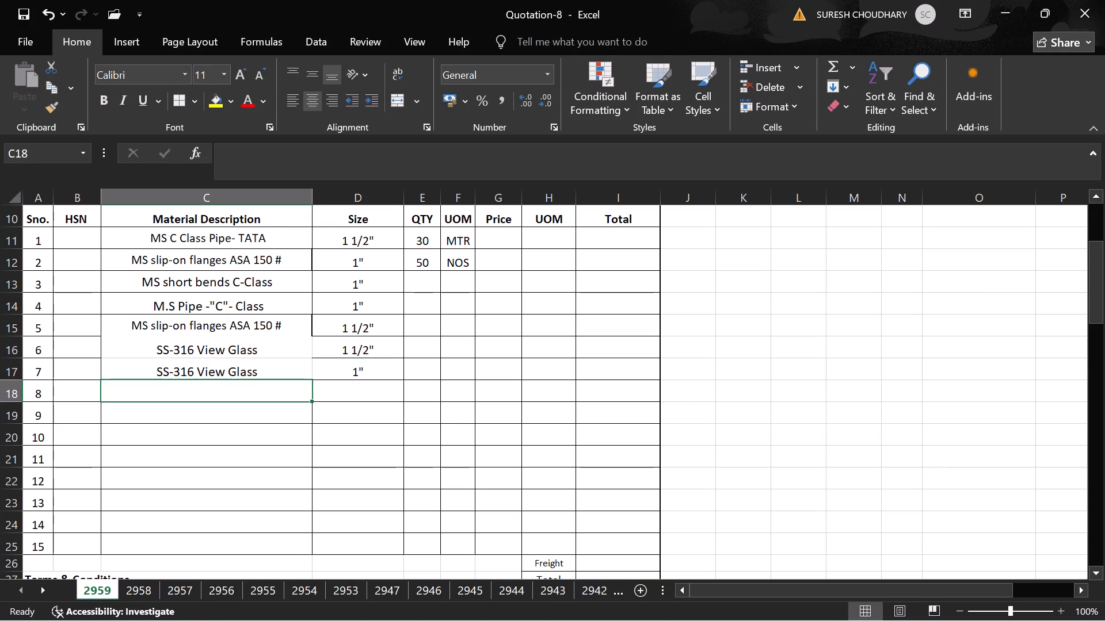
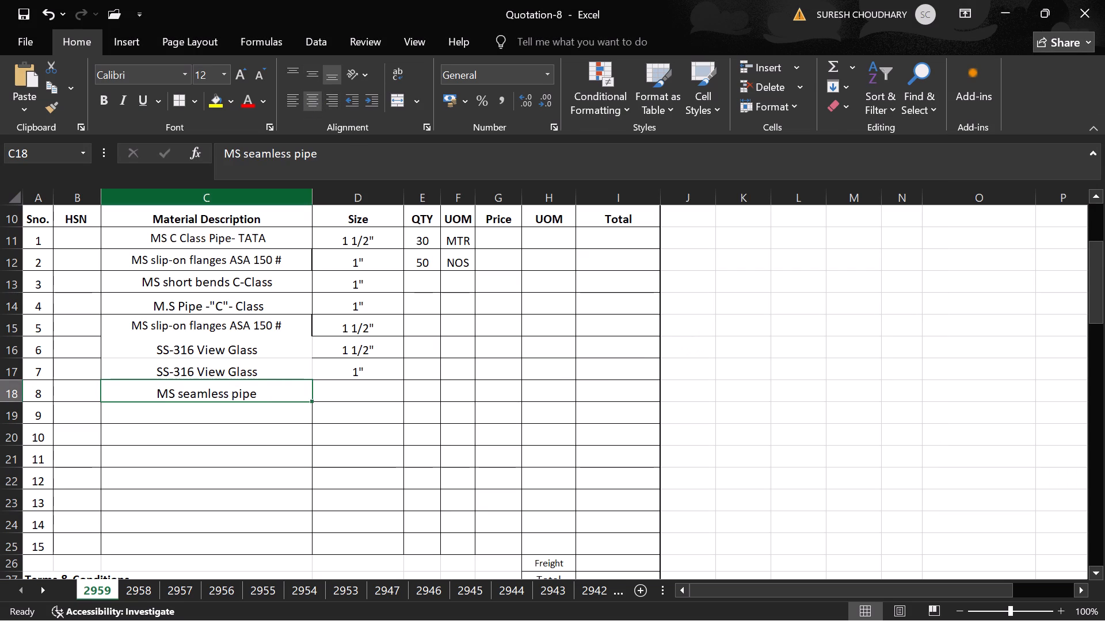
Centre the Material Description cells C18 to C25 horizontally, from the MS seamless pipe row through serial number 15.
drag(231, 545, 234, 482)
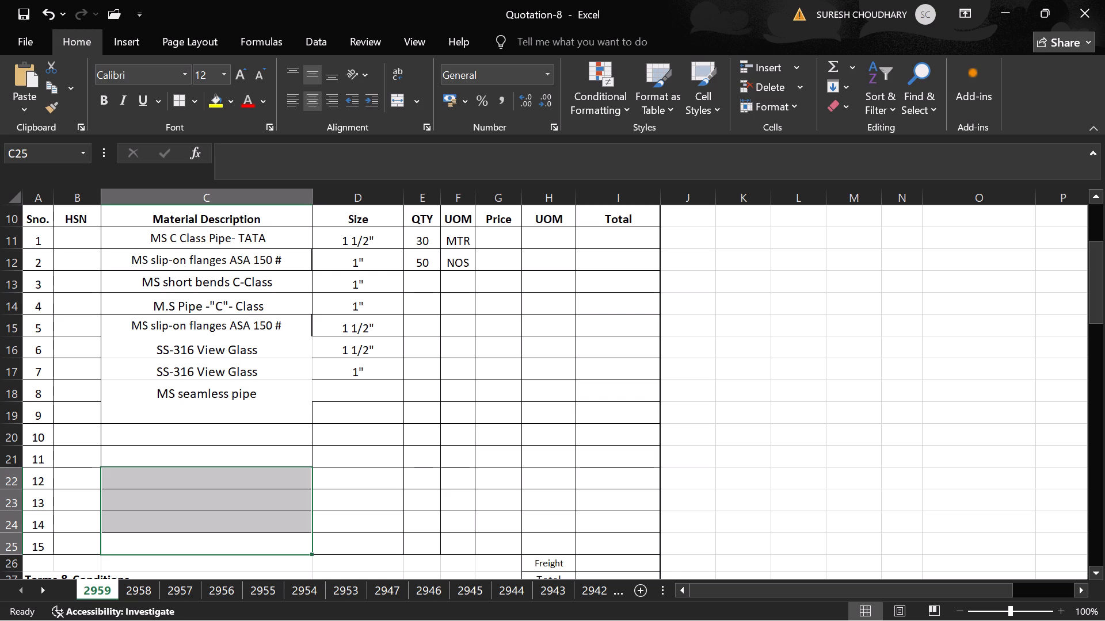
drag(280, 434, 278, 488)
drag(272, 389, 268, 512)
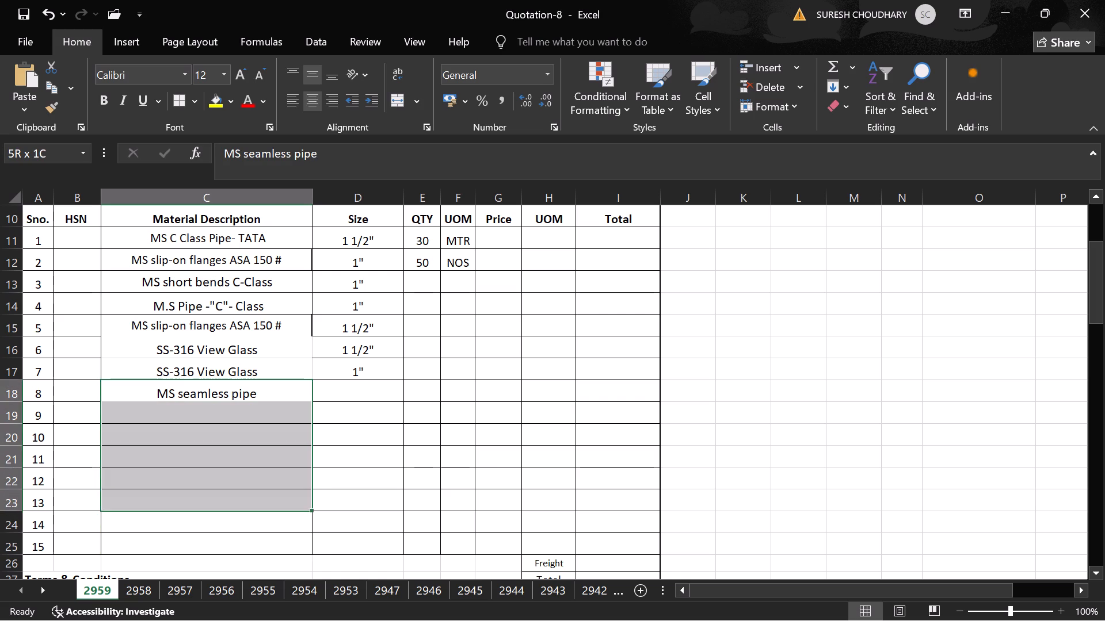
drag(268, 512, 264, 540)
click(264, 540)
click(272, 389)
drag(272, 394, 272, 403)
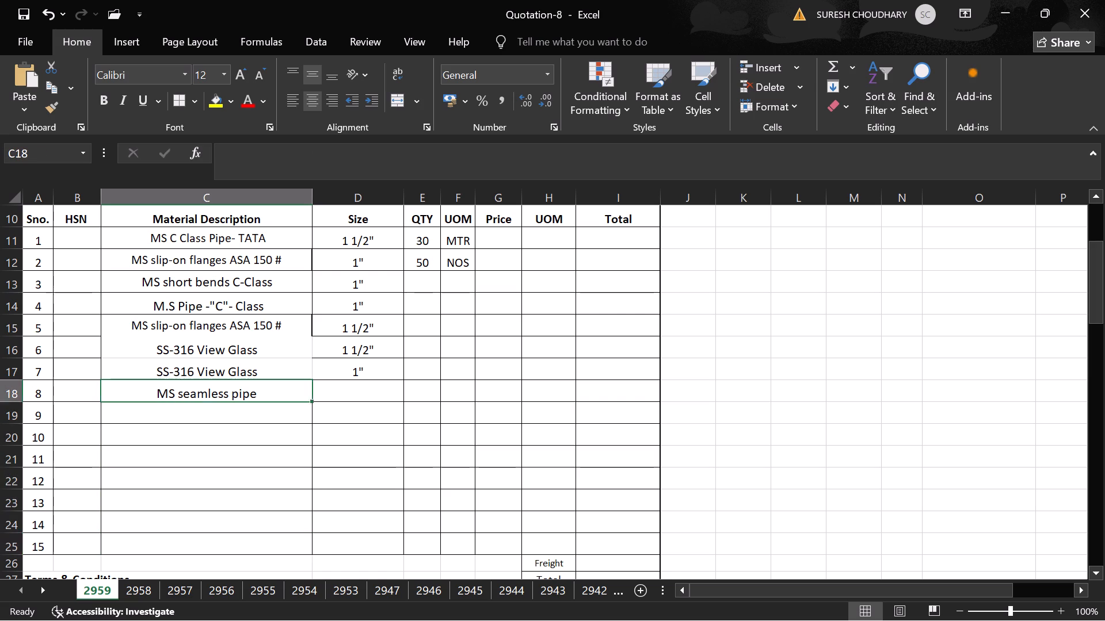
drag(272, 403, 262, 542)
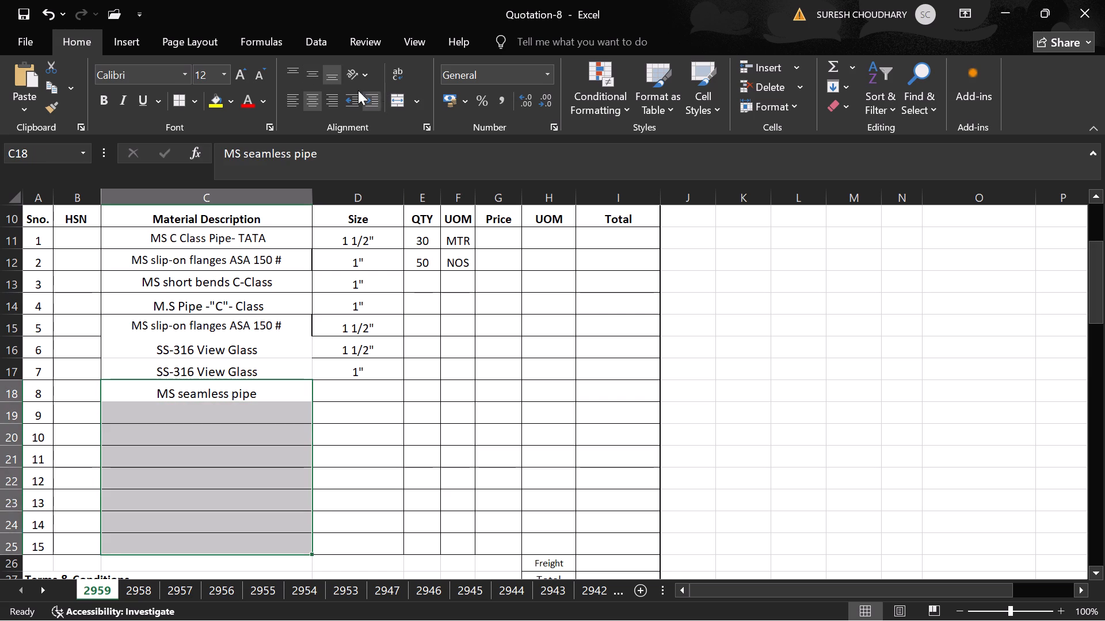
click(311, 96)
click(311, 96)
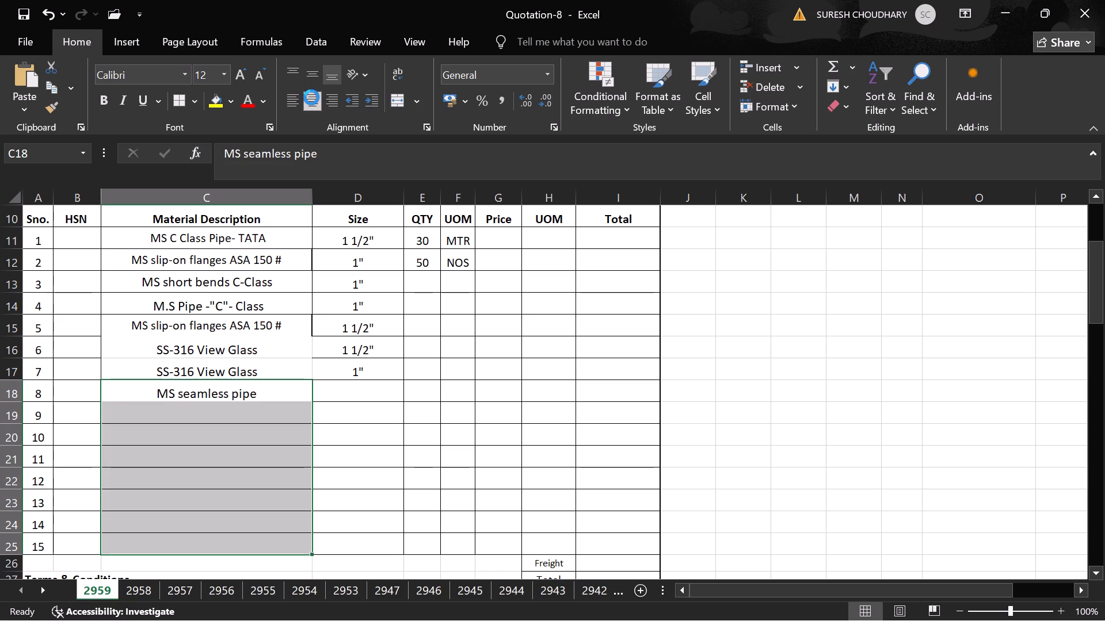
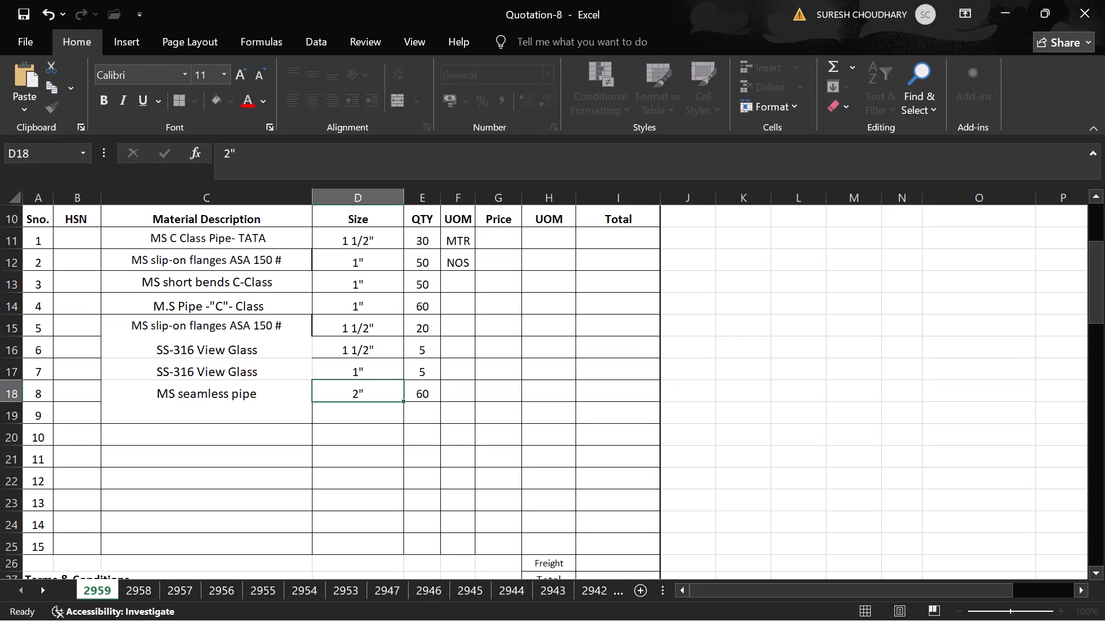
Select the Material Description cells C15 to C19, covering the rows for serial numbers 5 through 9.
click(211, 412)
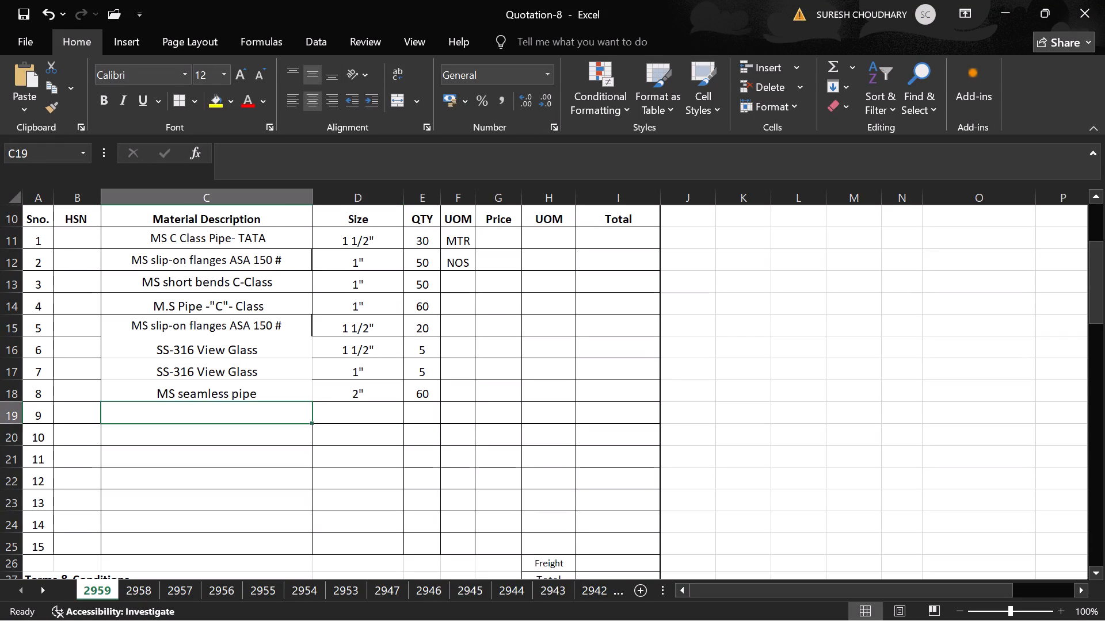
drag(226, 322, 224, 409)
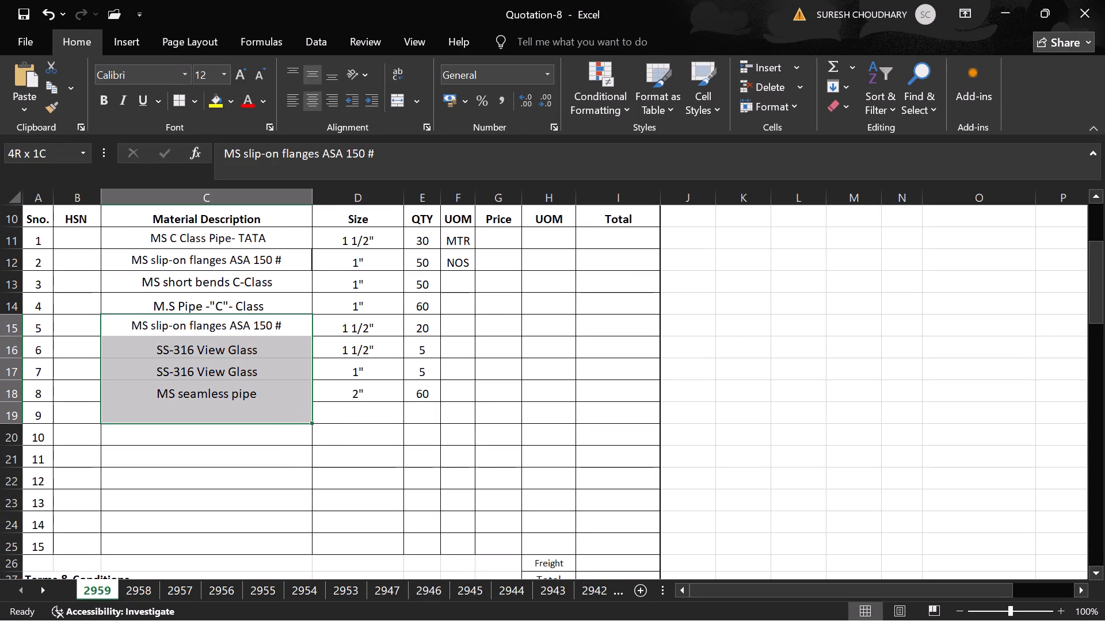
Apply All Borders to the Material Description cells C15 to C19, and select the empty description cell for serial number 9.
drag(224, 409, 224, 411)
click(191, 103)
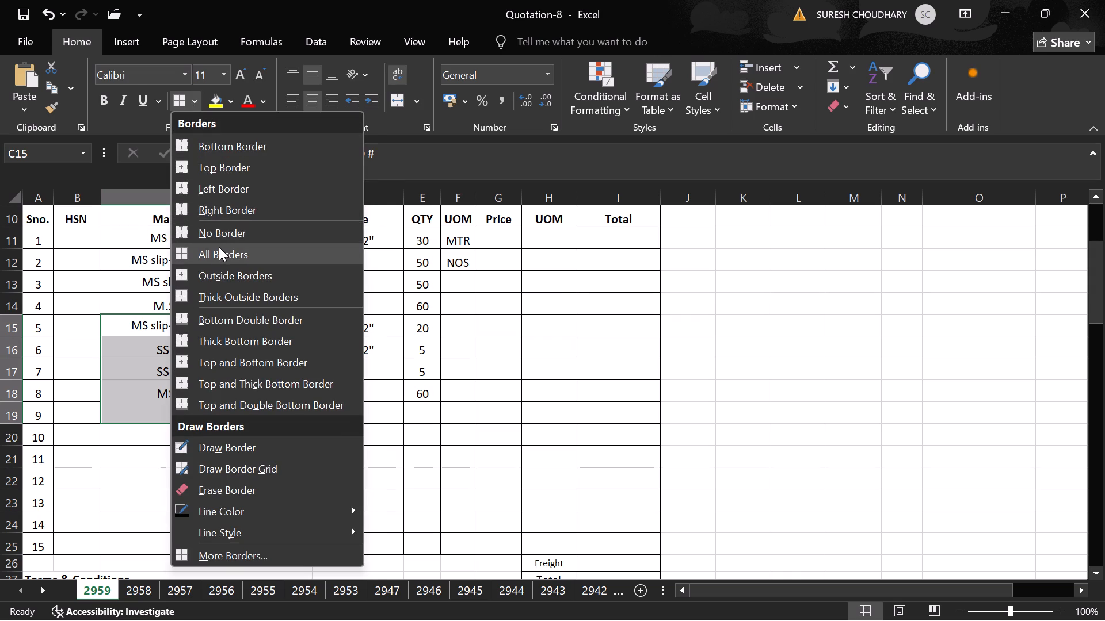
click(219, 247)
click(207, 413)
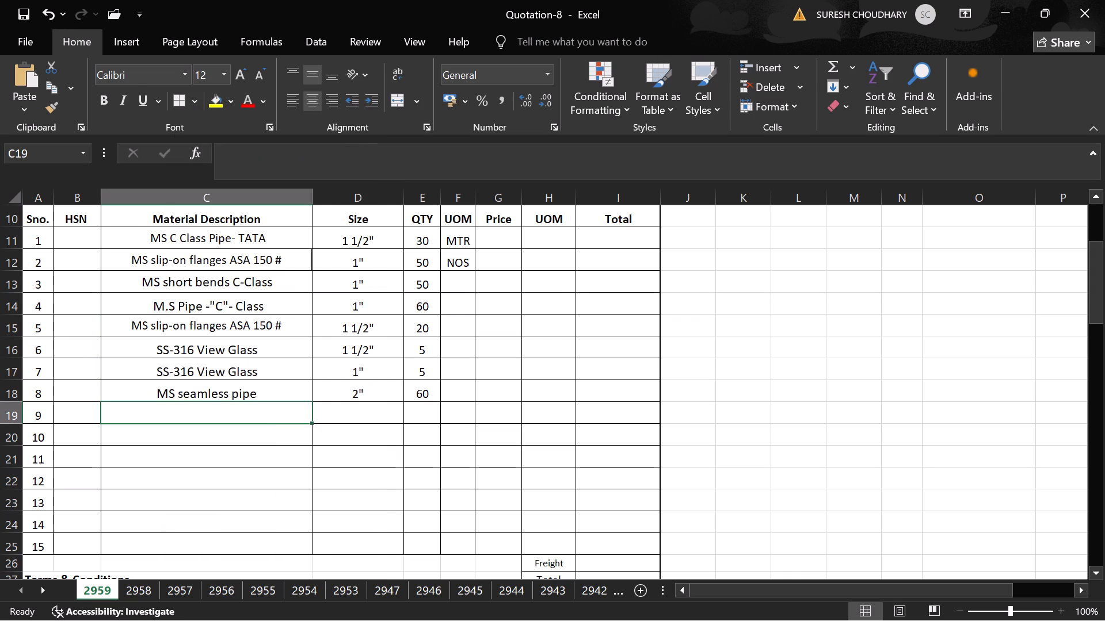
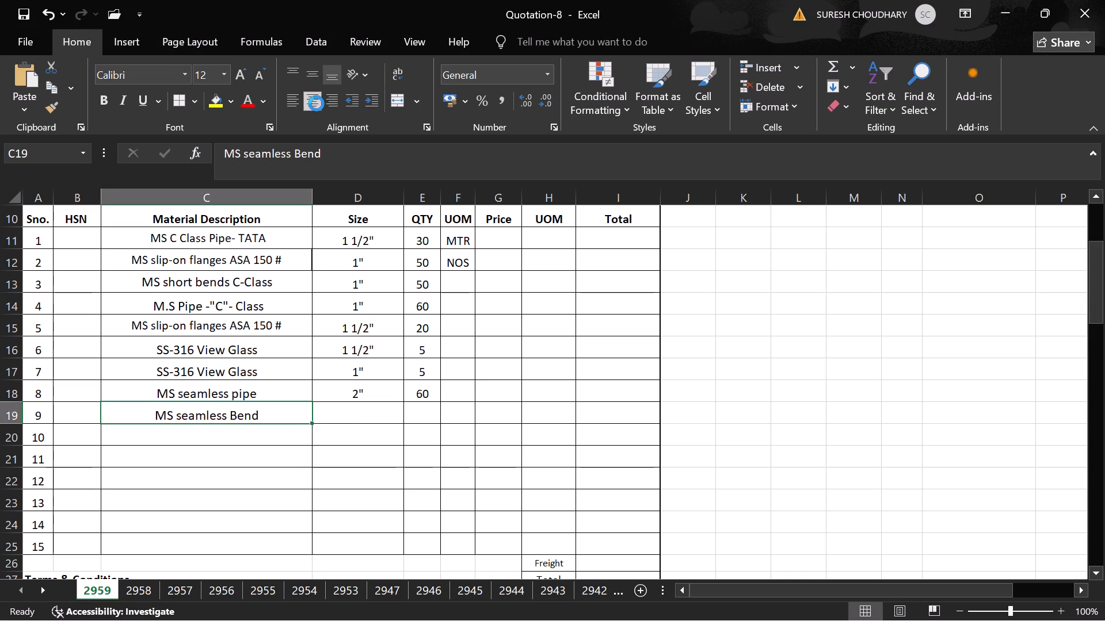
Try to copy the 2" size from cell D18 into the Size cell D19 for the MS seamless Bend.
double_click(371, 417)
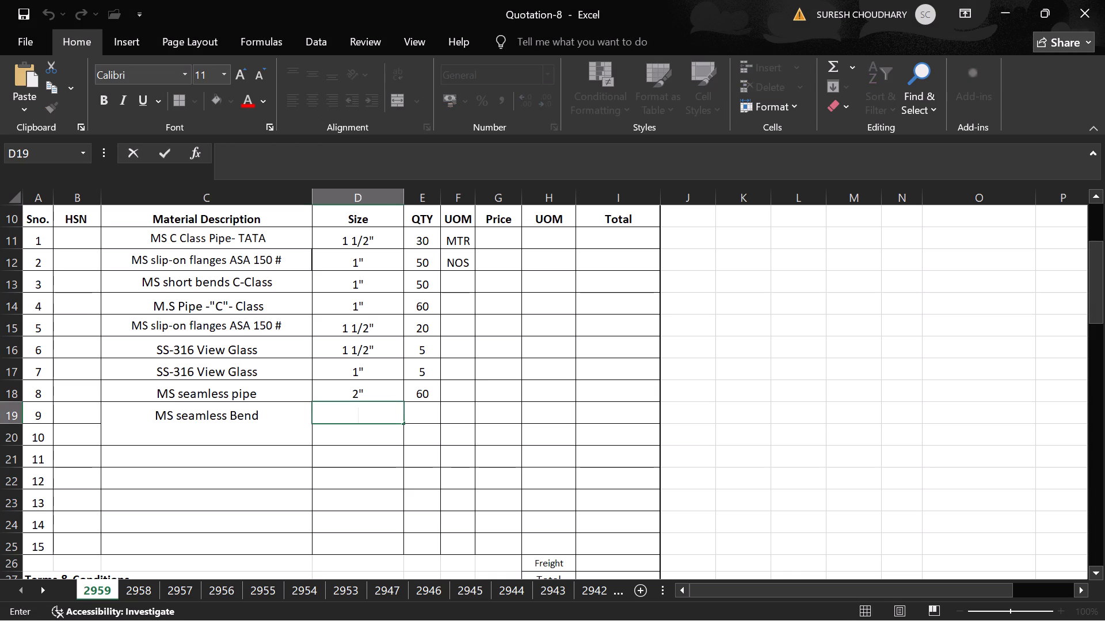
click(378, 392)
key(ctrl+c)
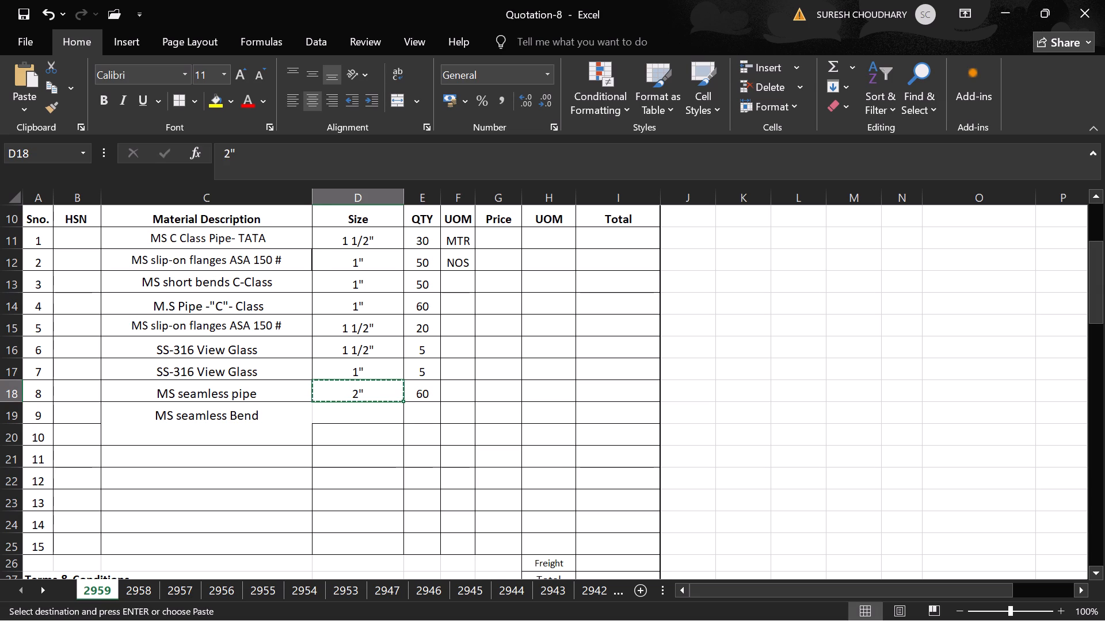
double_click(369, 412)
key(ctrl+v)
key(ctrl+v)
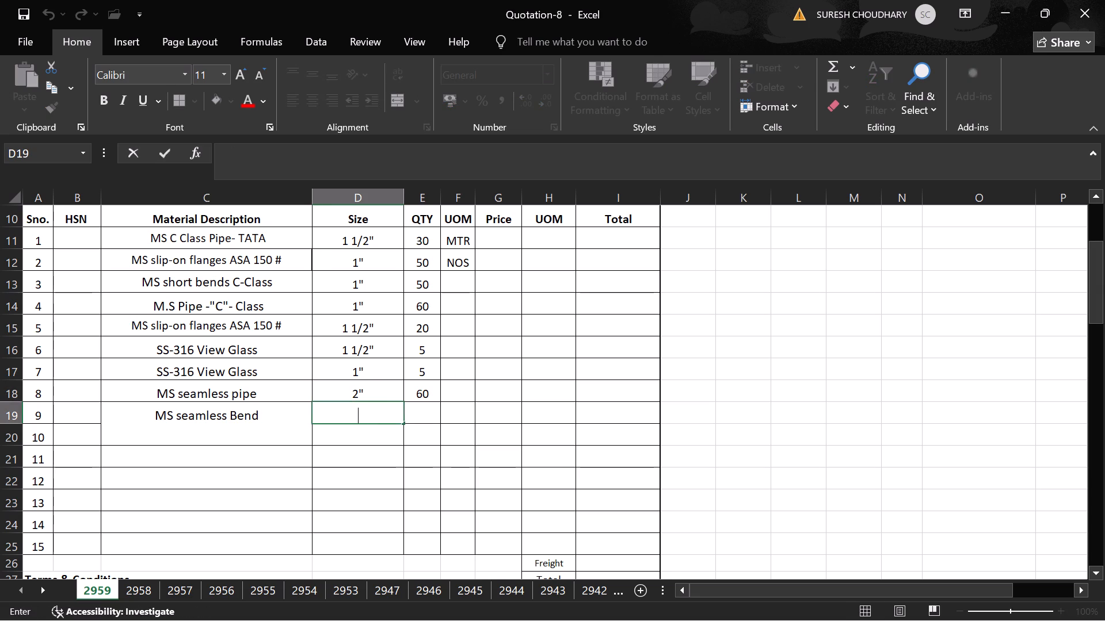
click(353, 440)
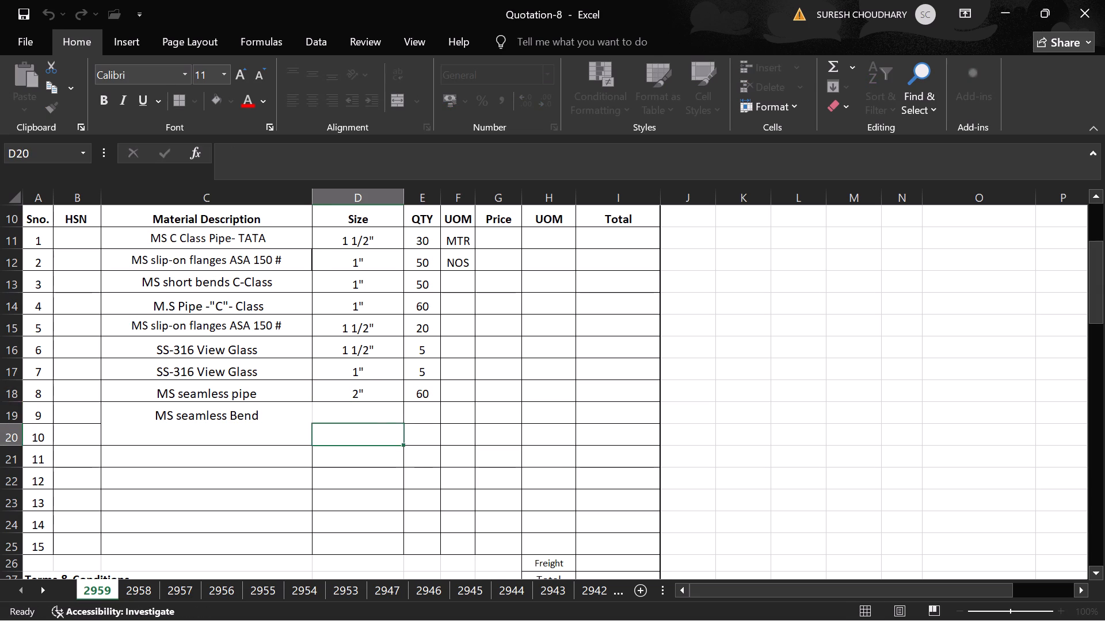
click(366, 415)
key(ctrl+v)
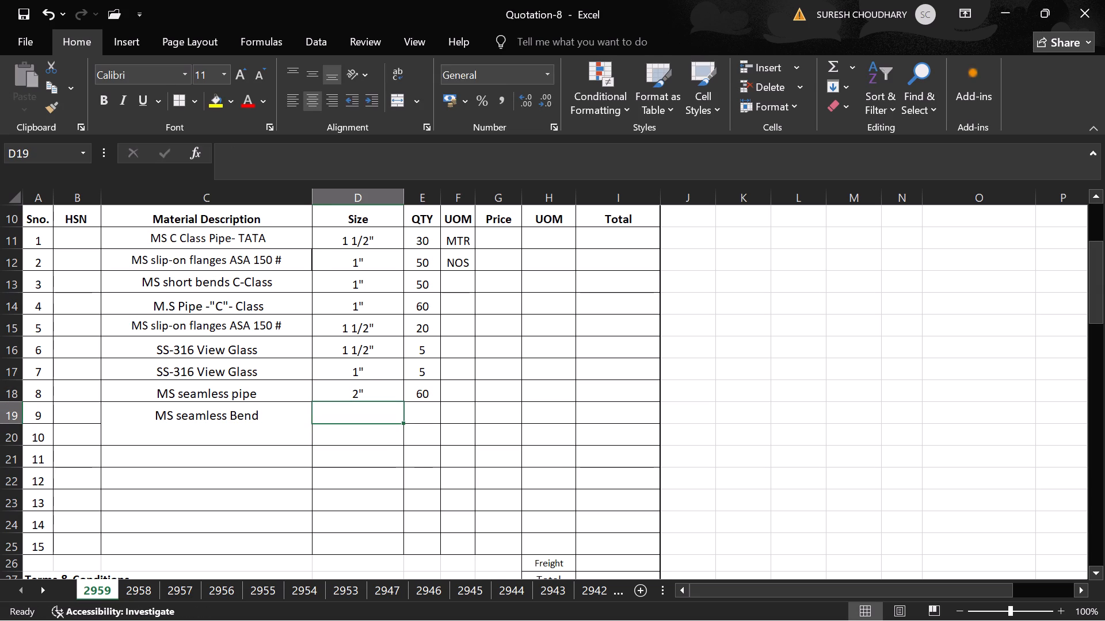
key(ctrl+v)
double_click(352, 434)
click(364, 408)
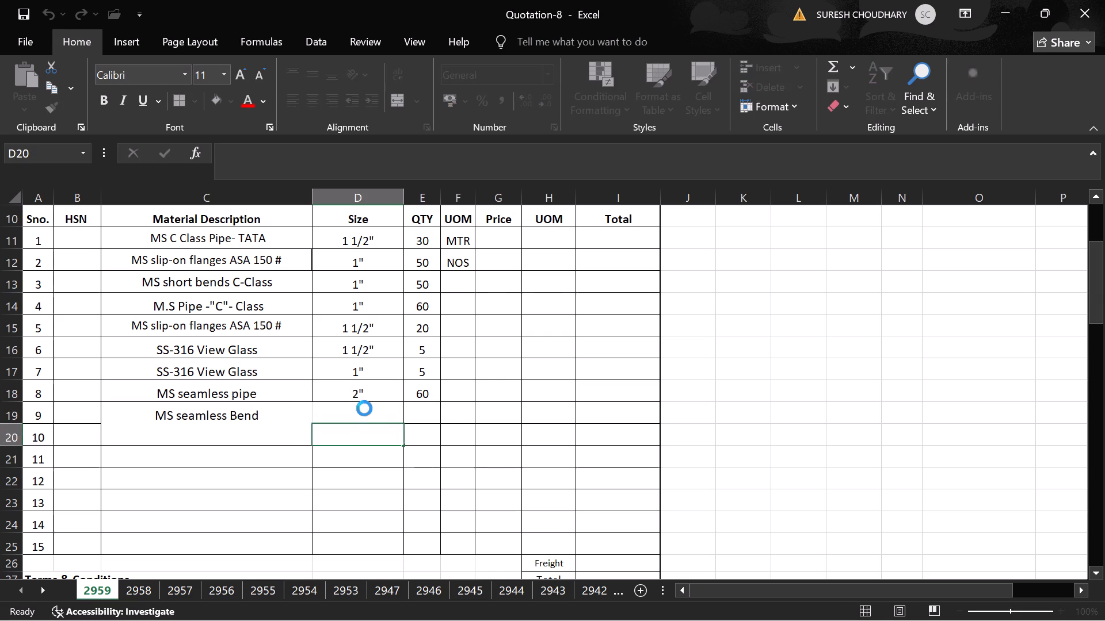
Copy the 2" size from cell D18 into the Size cell D19 of serial number 9, MS seamless Bend.
click(378, 390)
key(ctrl+c)
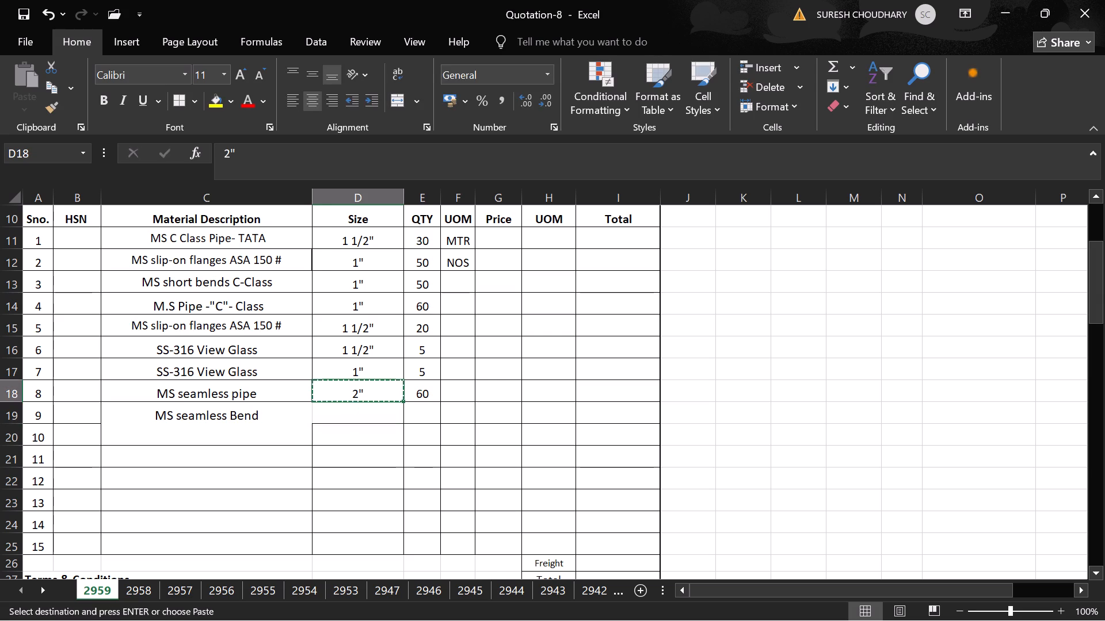
key(Down)
key(ctrl+v)
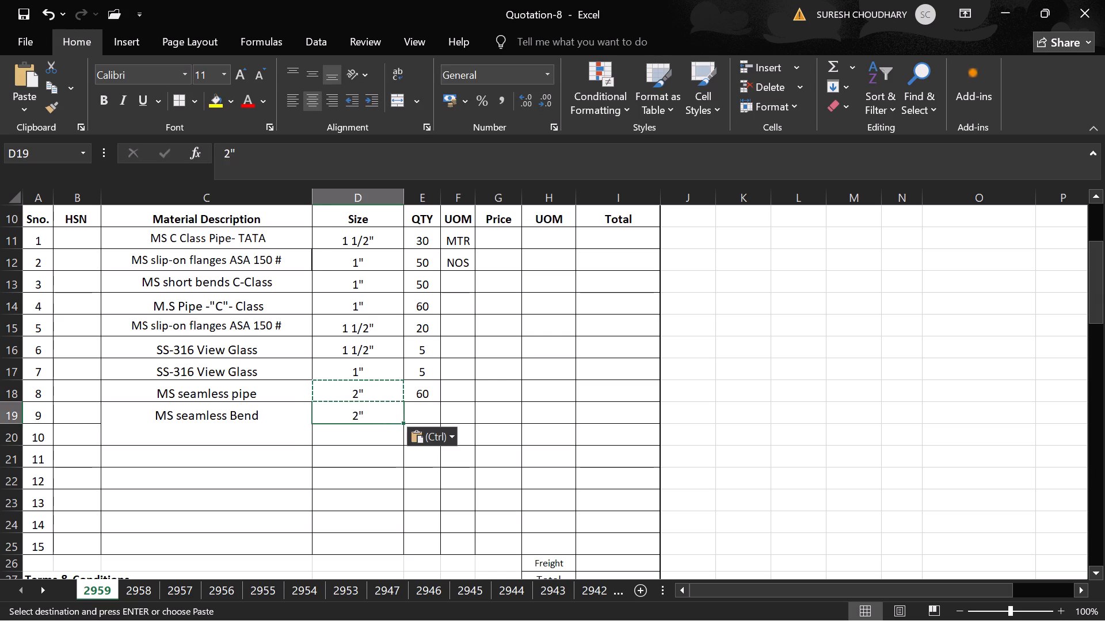
key(Tab)
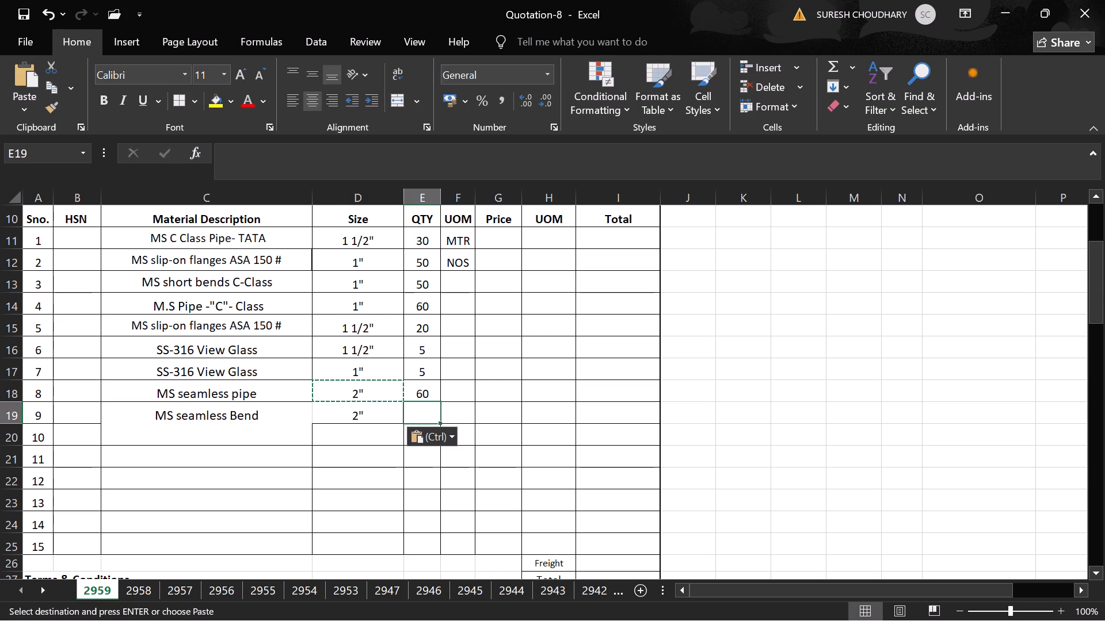
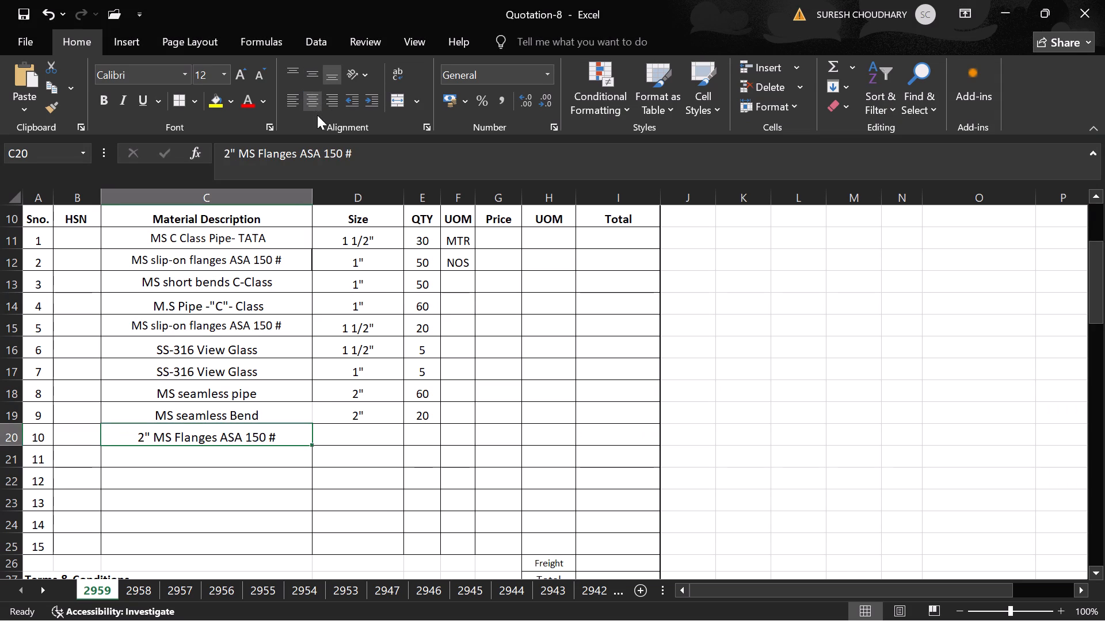
Enter the size 2" in cell D20 for the flanges item with serial number 10.
click(360, 433)
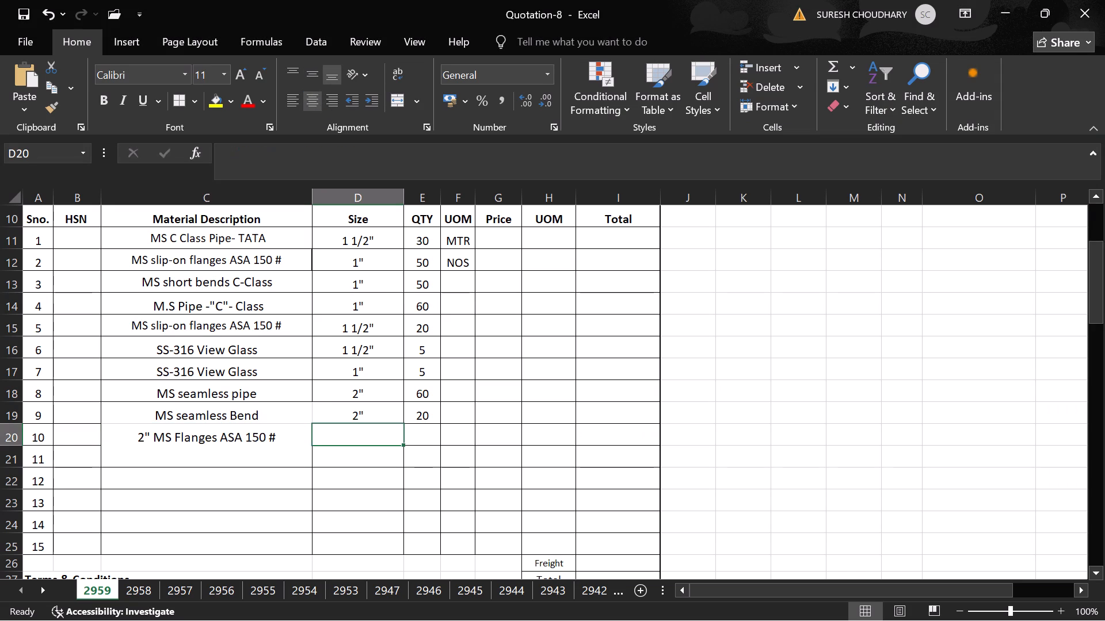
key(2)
key(shift+quotedbl)
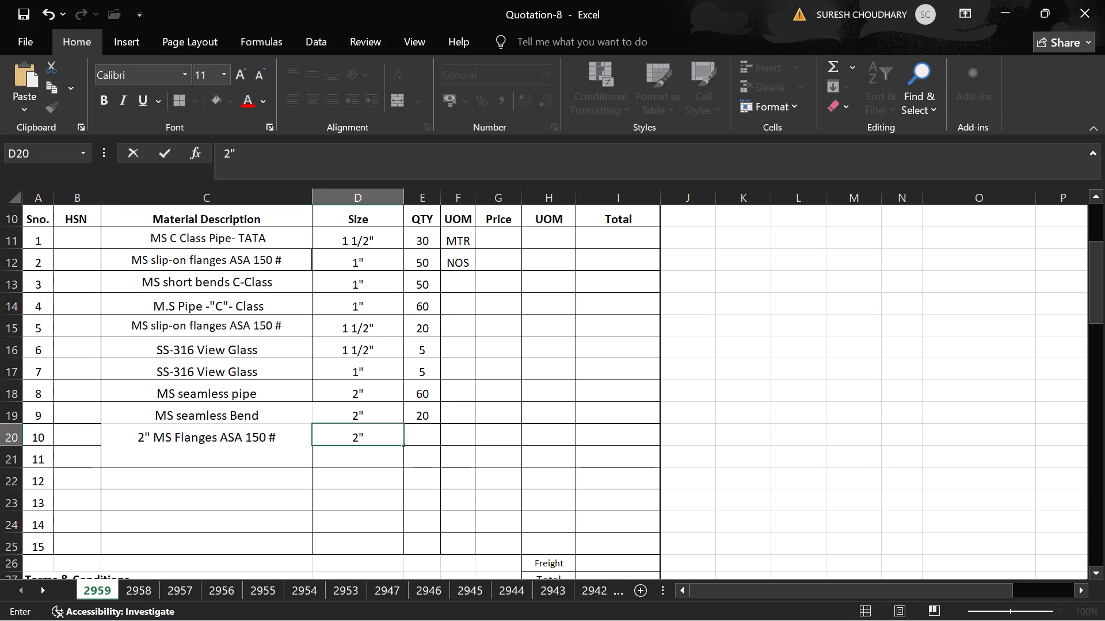
Remove the leading 2" from the description in cell C20 so it reads "MS Flanges ASA 150 #".
triple_click(133, 442)
click(133, 442)
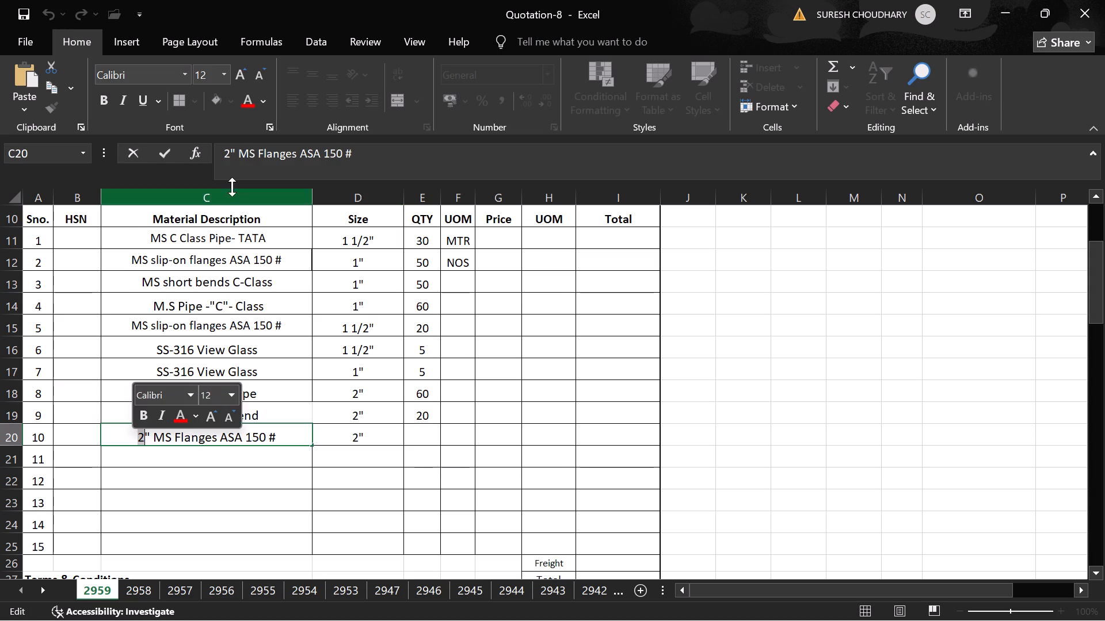
click(235, 152)
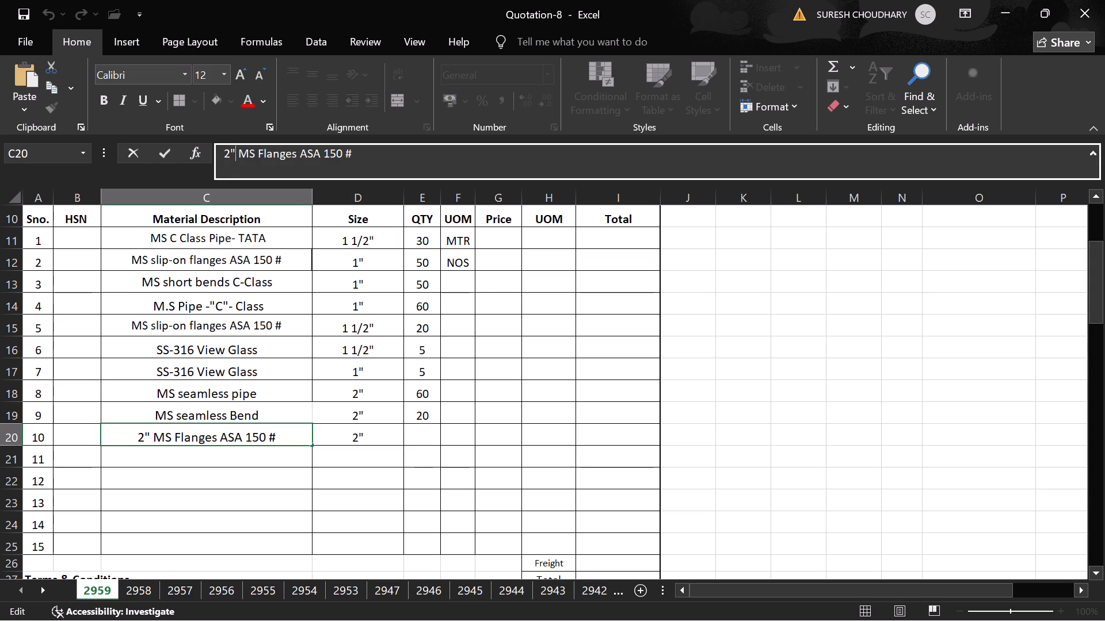
key(BackSpace)
key(BackSpace)
key(BackSpace)
key(Right)
key(BackSpace)
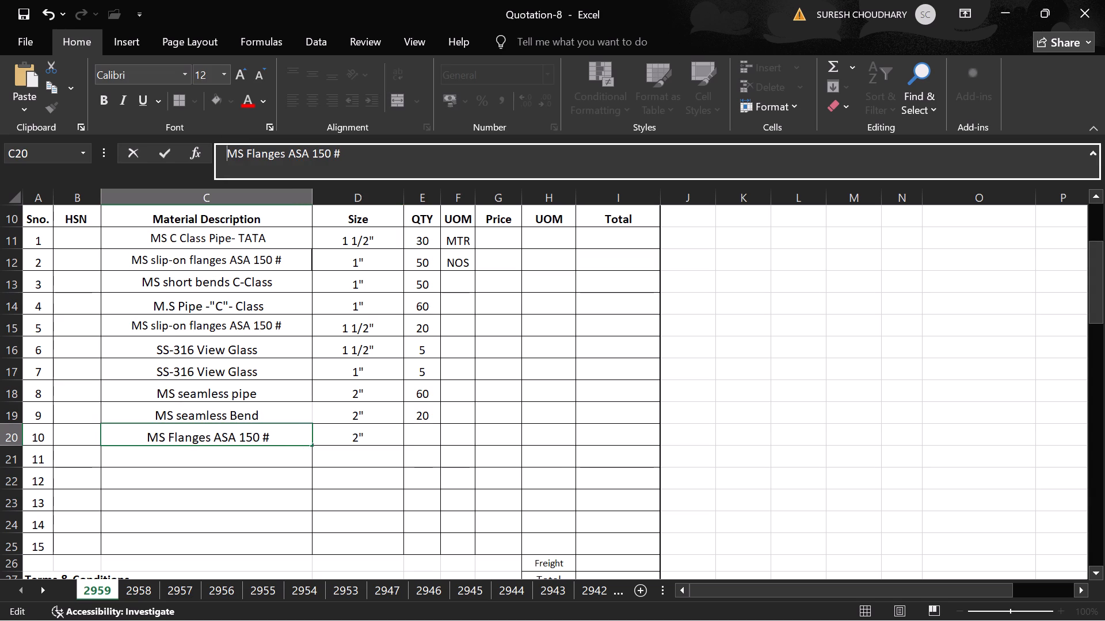
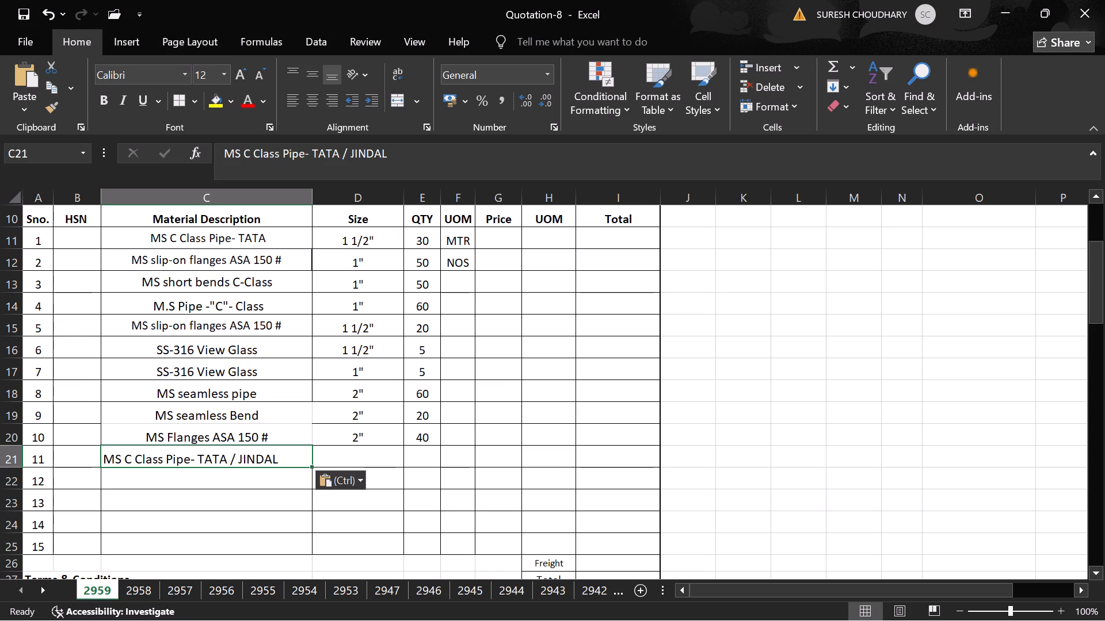
Centre the MS C Class Pipe- TATA / JINDAL description horizontally in cell C21, and select the adjacent Size cell D21.
click(312, 99)
click(355, 457)
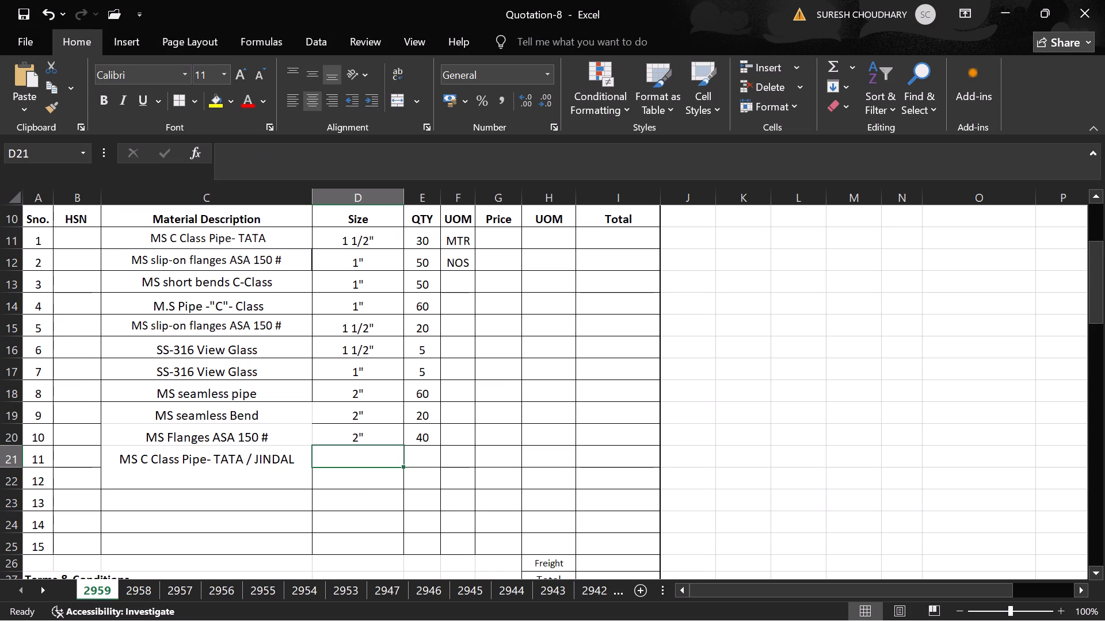
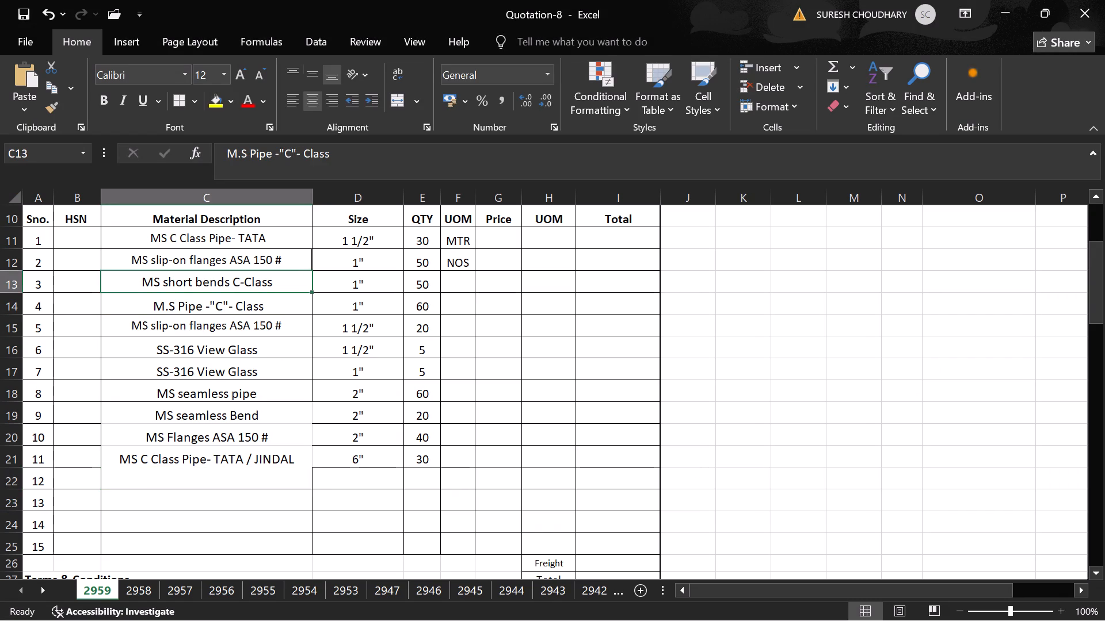
Copy the "MS short bends C-Class" description from C13 into cell C22 for serial number 12.
key(ctrl+c)
key(Down)
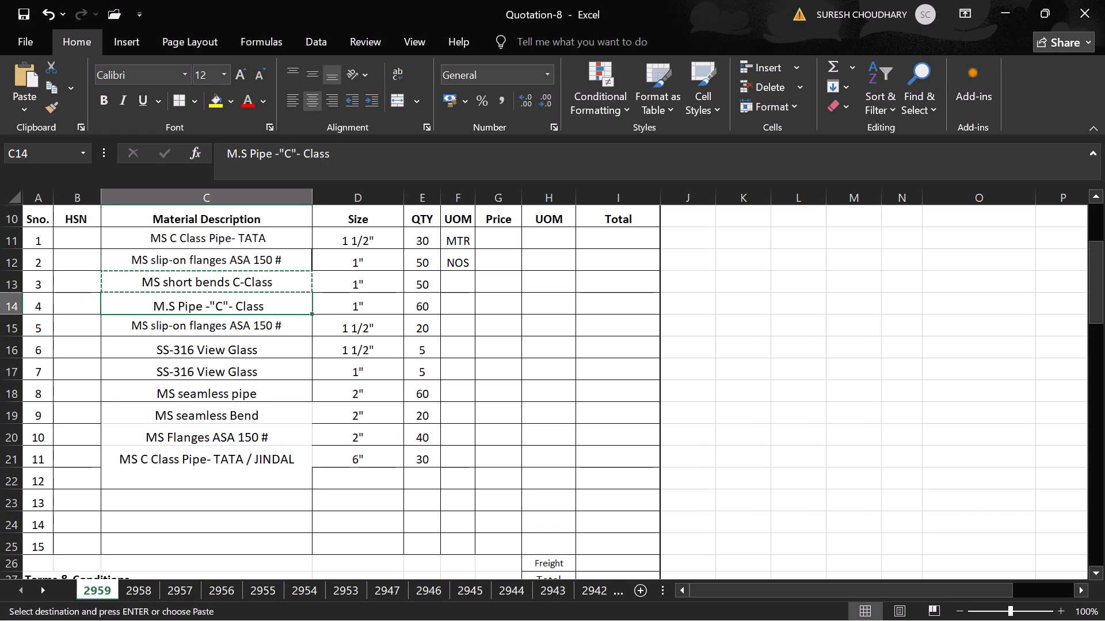
key(Down)
key(Down)
key(Down)
key(Down)
key(Down)
key(Down)
key(Down)
key(Down)
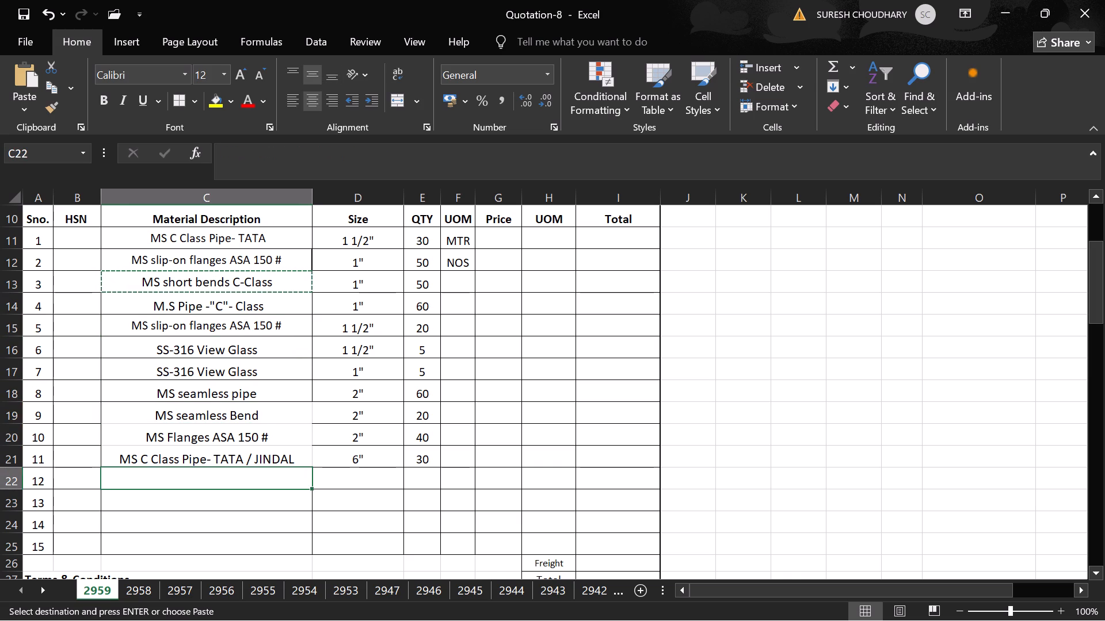
key(ctrl+v)
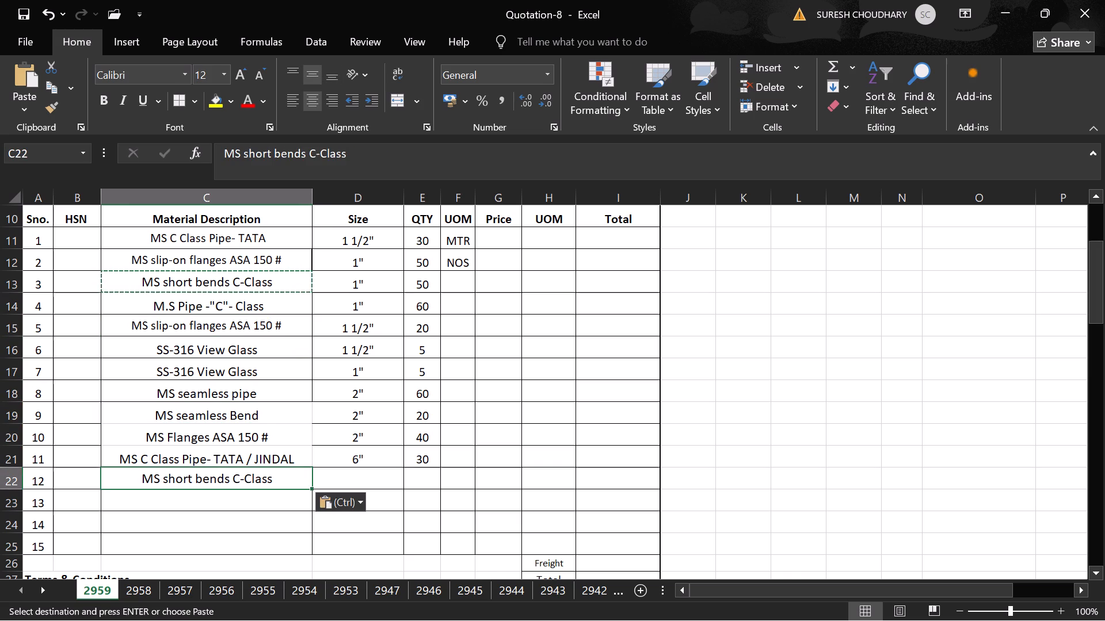
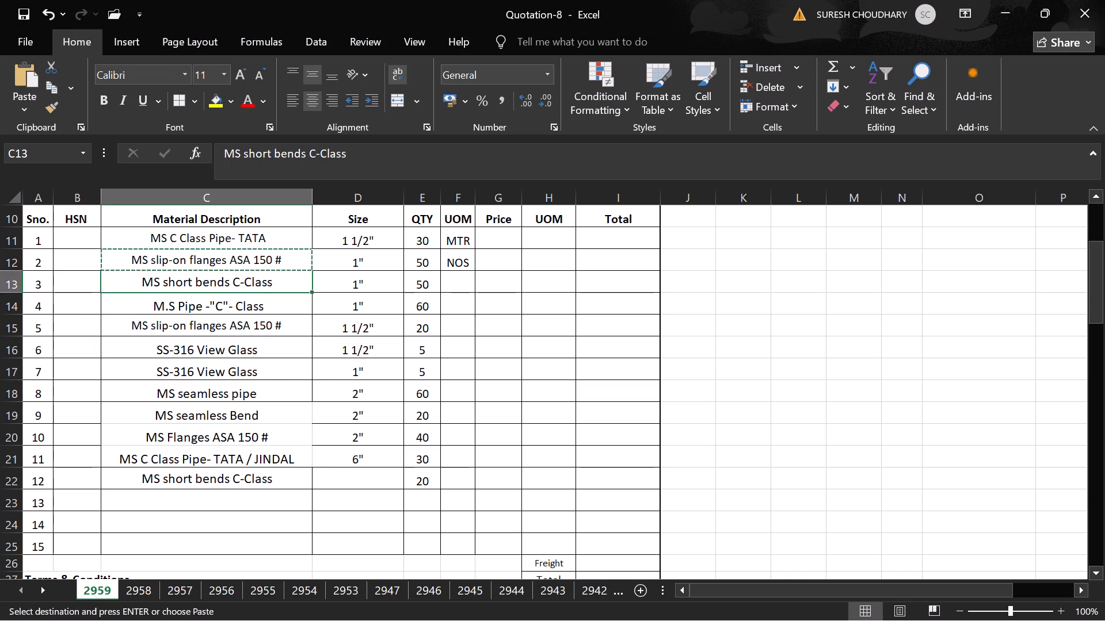
Paste the copied "MS slip-on flanges ASA 150 #" description into cell C23 for serial number 13.
key(Down)
key(Down)
key(Down)
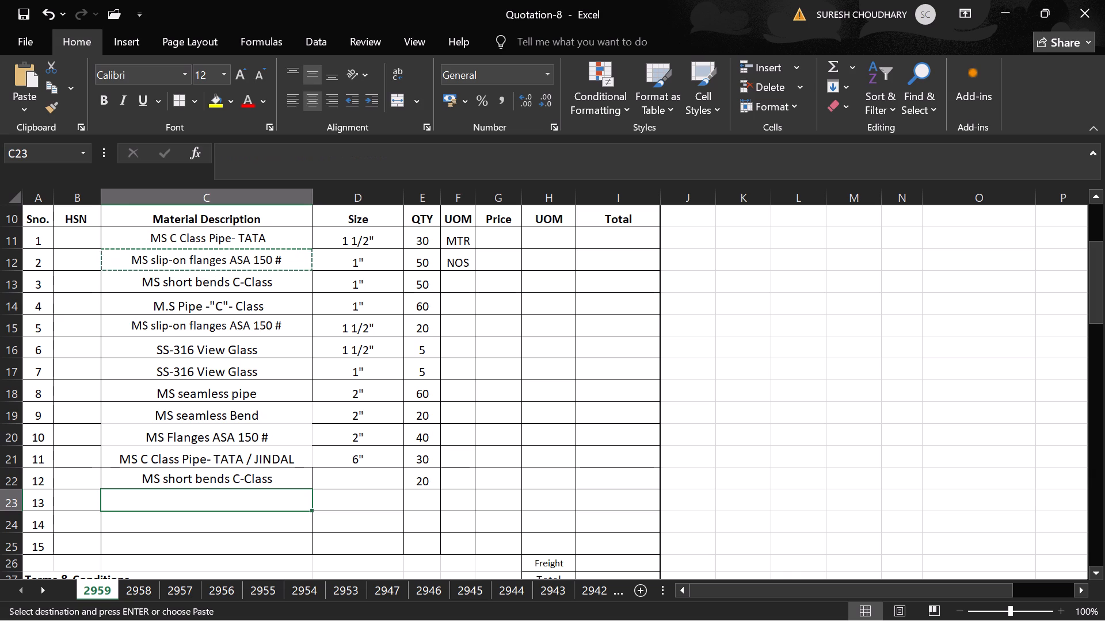
key(ctrl+v)
key(Right)
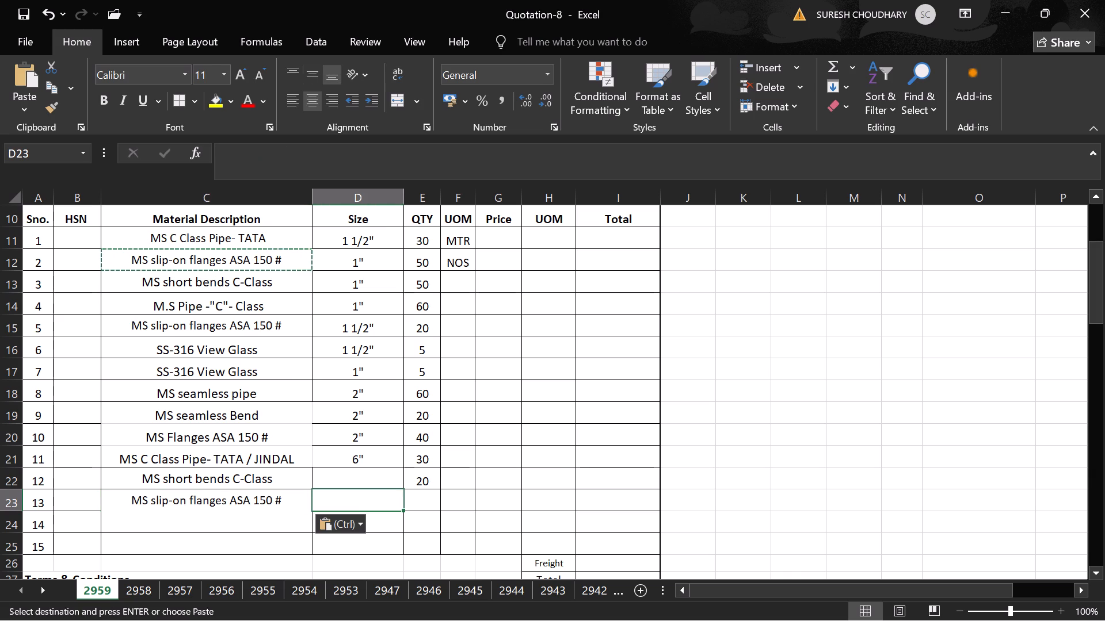
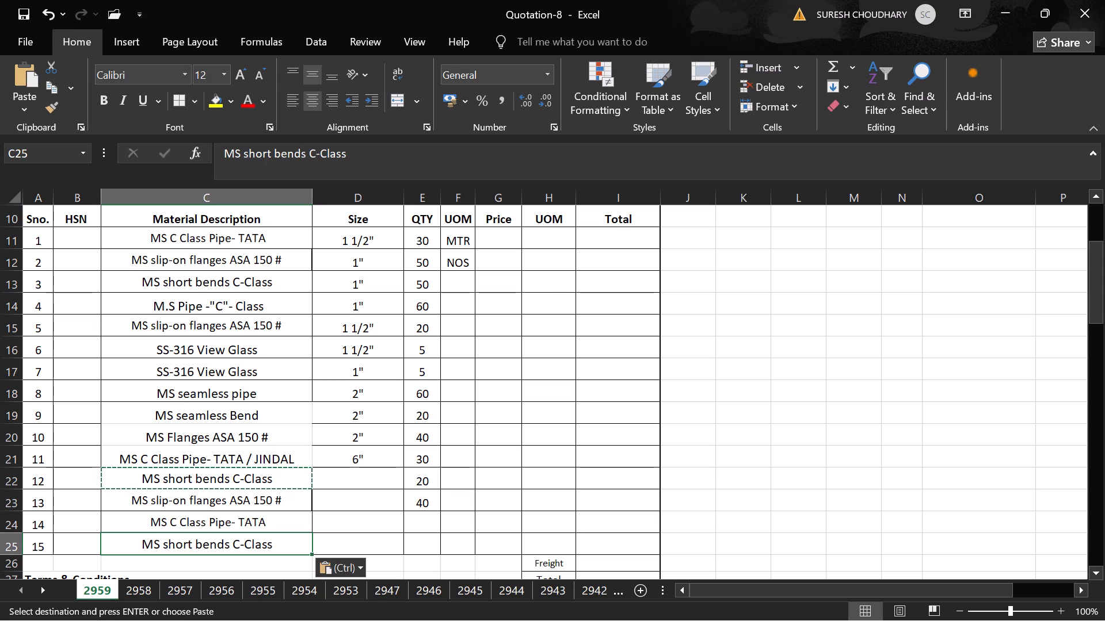
Enter the size 6" in cells D22 and D23 for serial numbers 12 and 13.
key(Right)
key(Up)
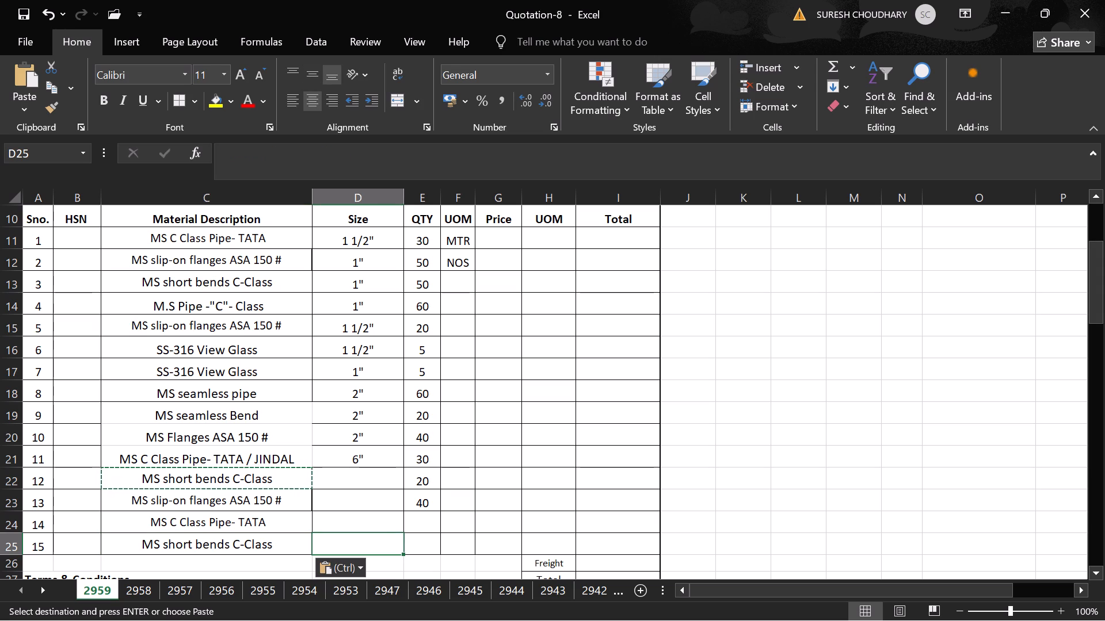
key(Up)
key(Up)
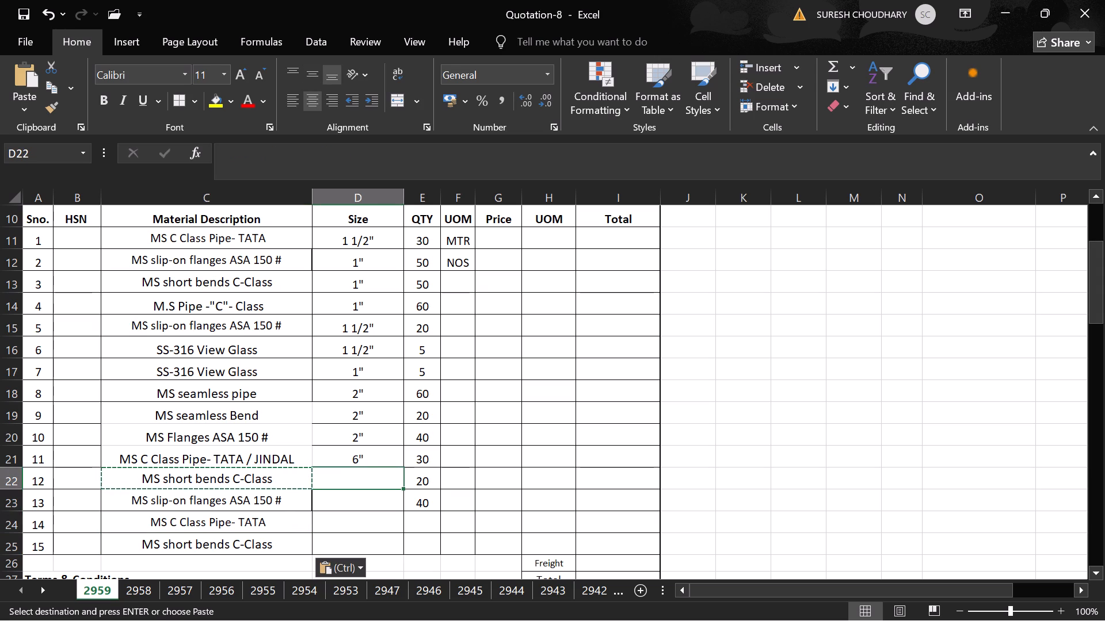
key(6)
key(shift+quotedbl)
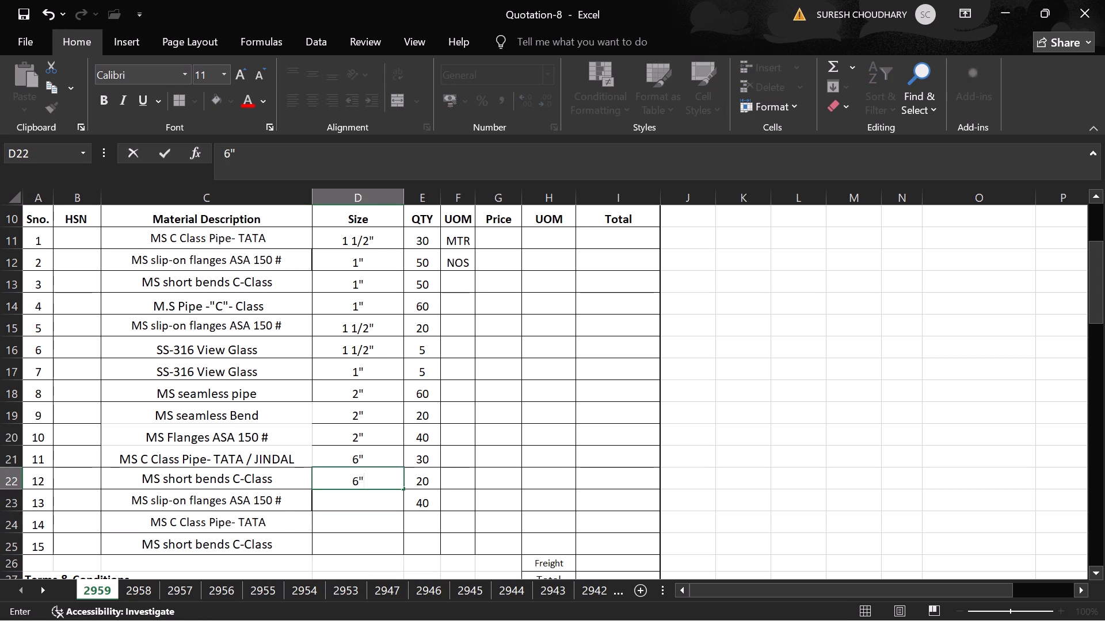
key(Return)
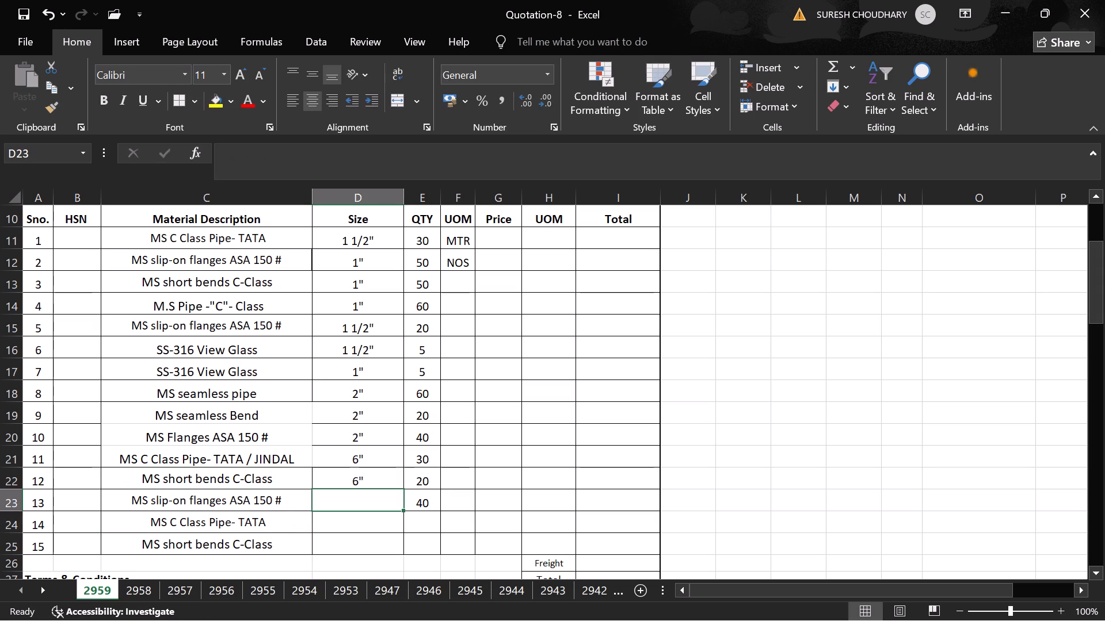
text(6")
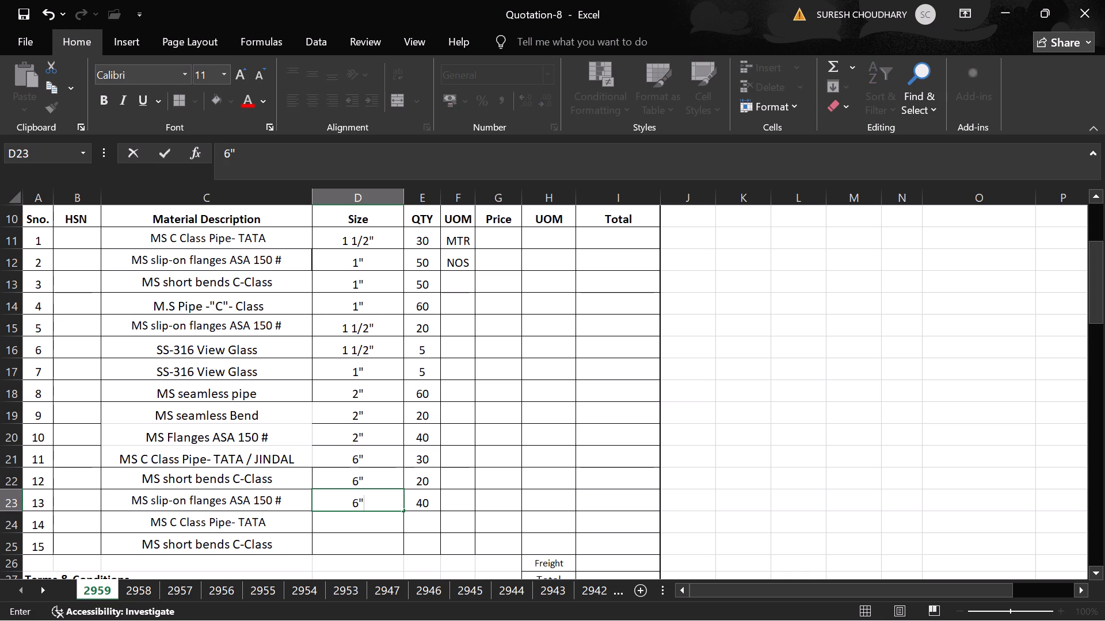
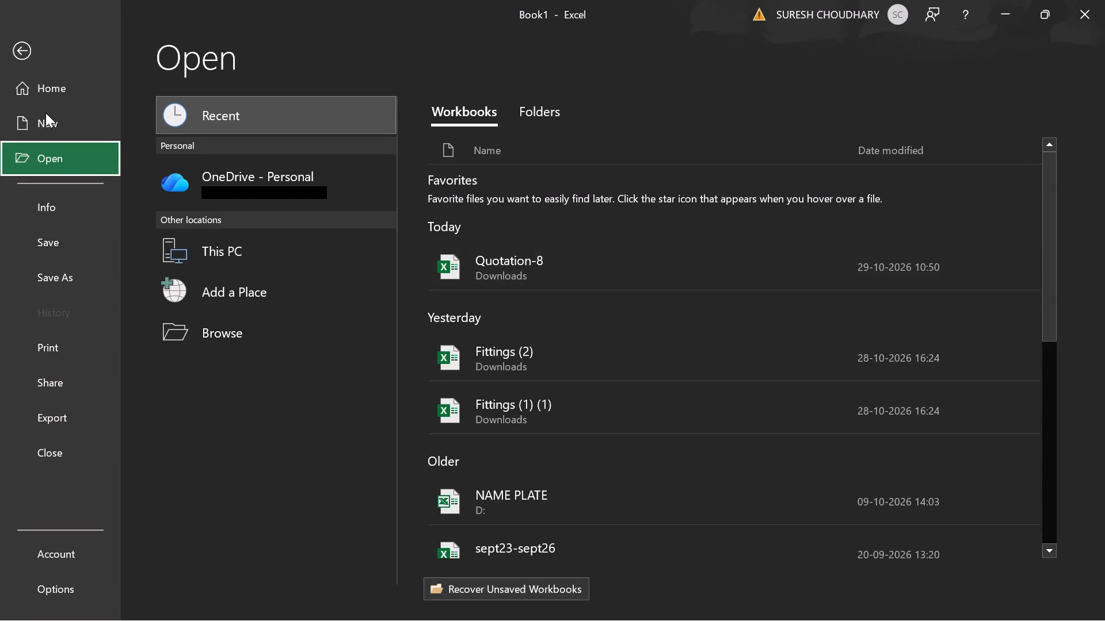
Leave the Open page and close the blank Book1 workbook to return to the Quotation-8 workbook.
click(19, 52)
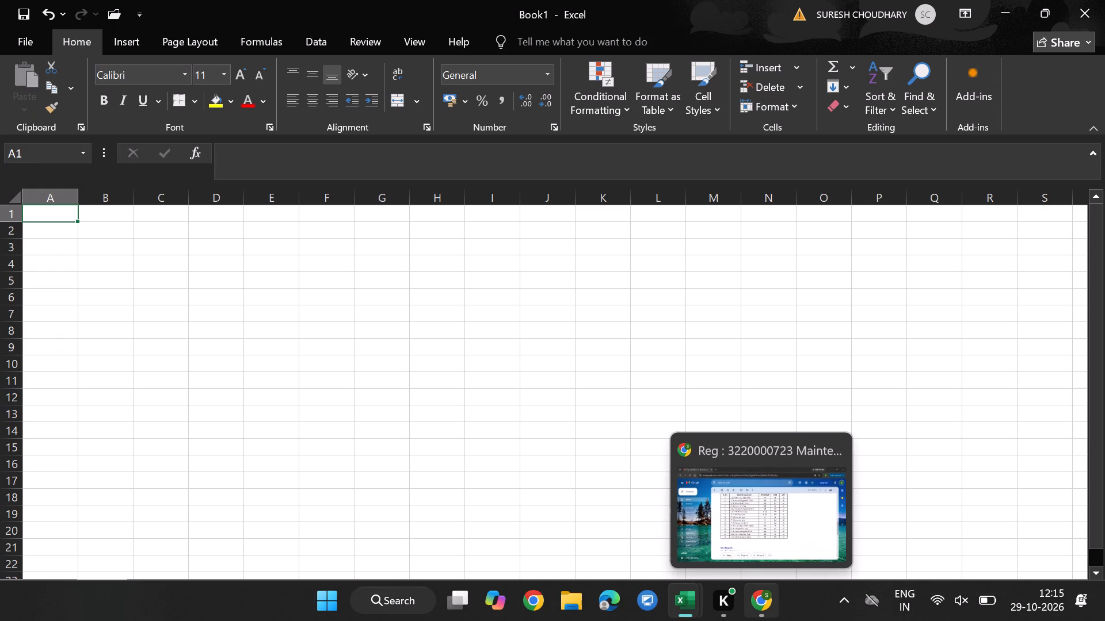
click(1086, 6)
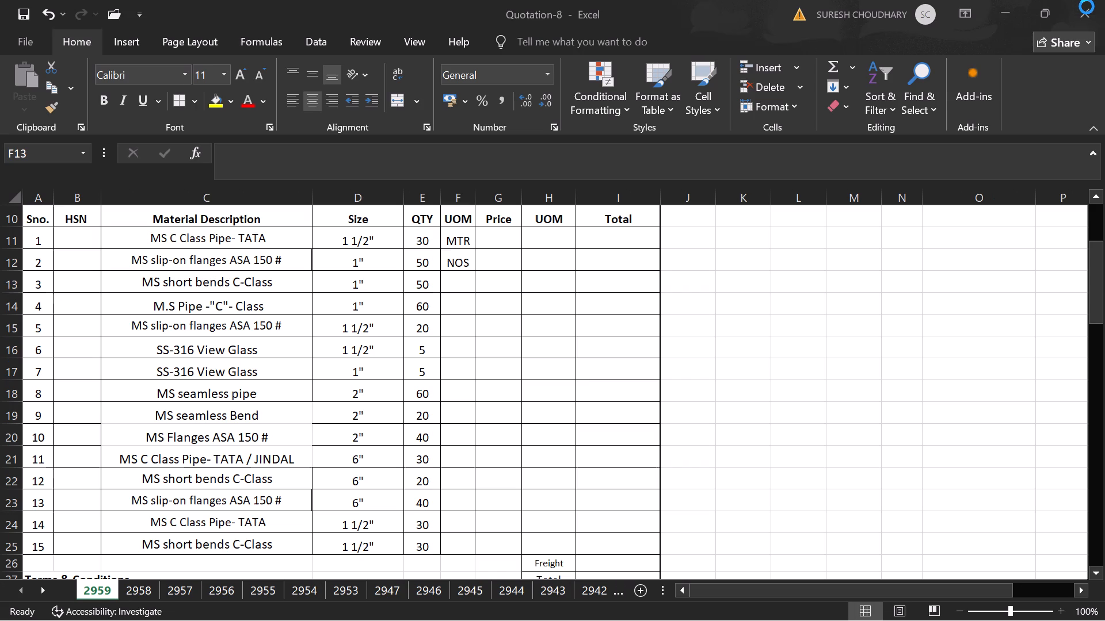